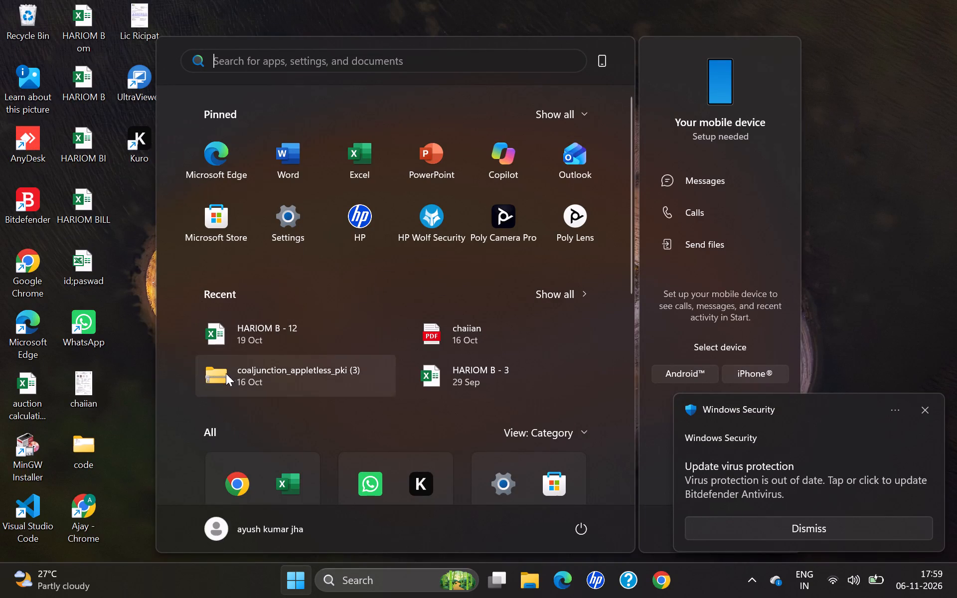
Open the HARIOM B - 12 workbook from the BIILS folder in File Explorer.
{"action": "left_click", "coordinate": [866, 139]}
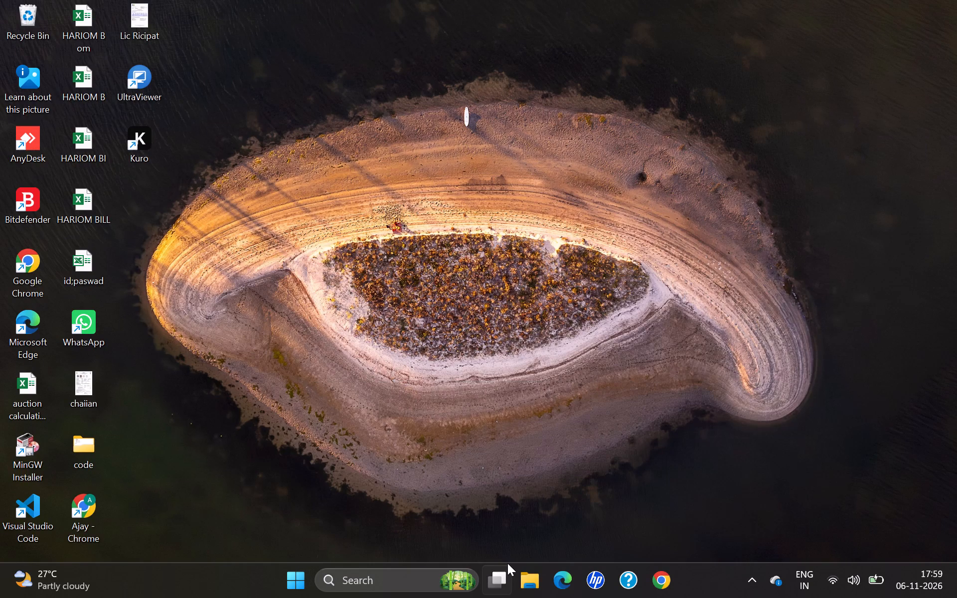
{"action": "left_click", "coordinate": [532, 583]}
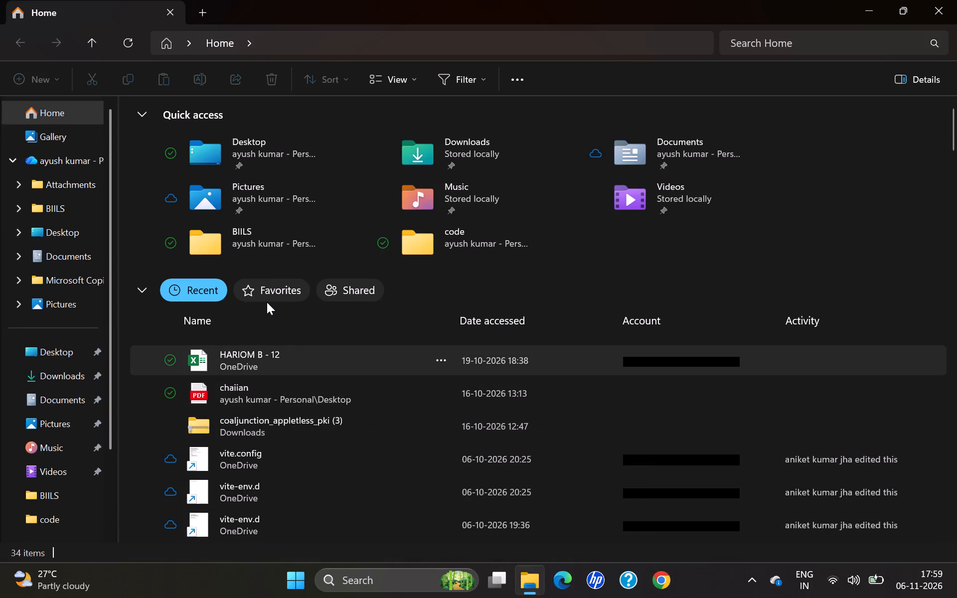
{"action": "left_click", "coordinate": [223, 240]}
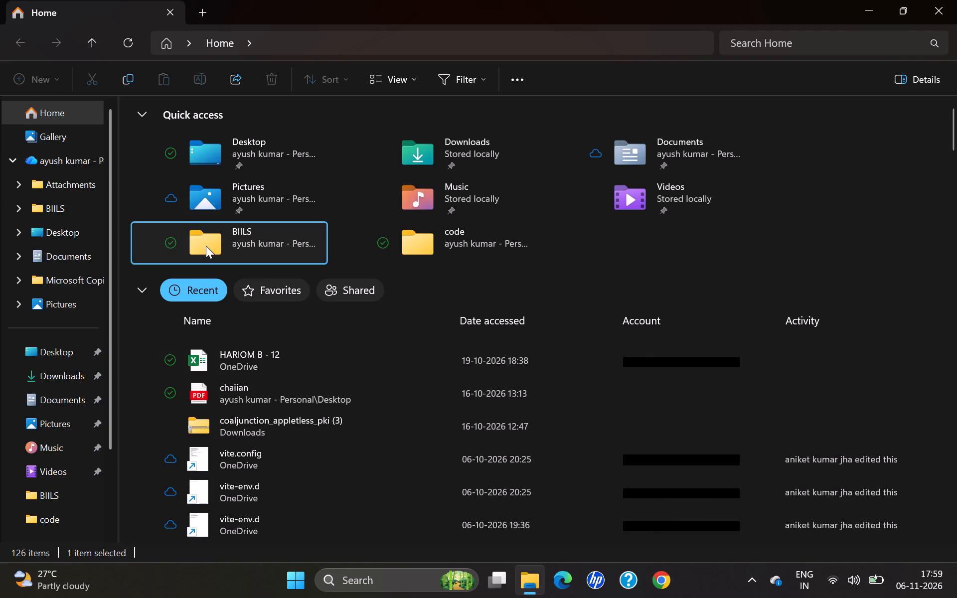
{"action": "left_click", "coordinate": [206, 246]}
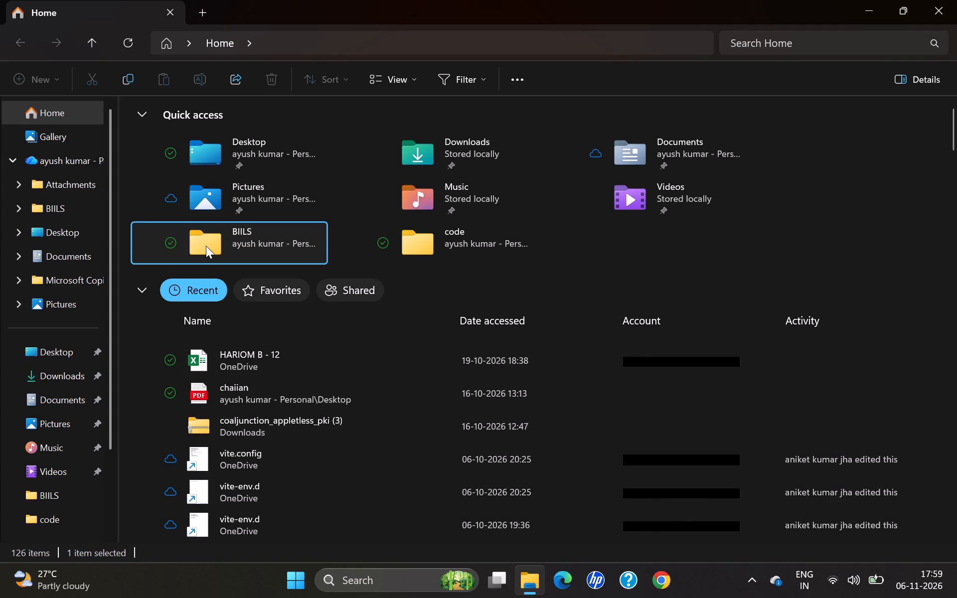
{"action": "double_click", "coordinate": [206, 246]}
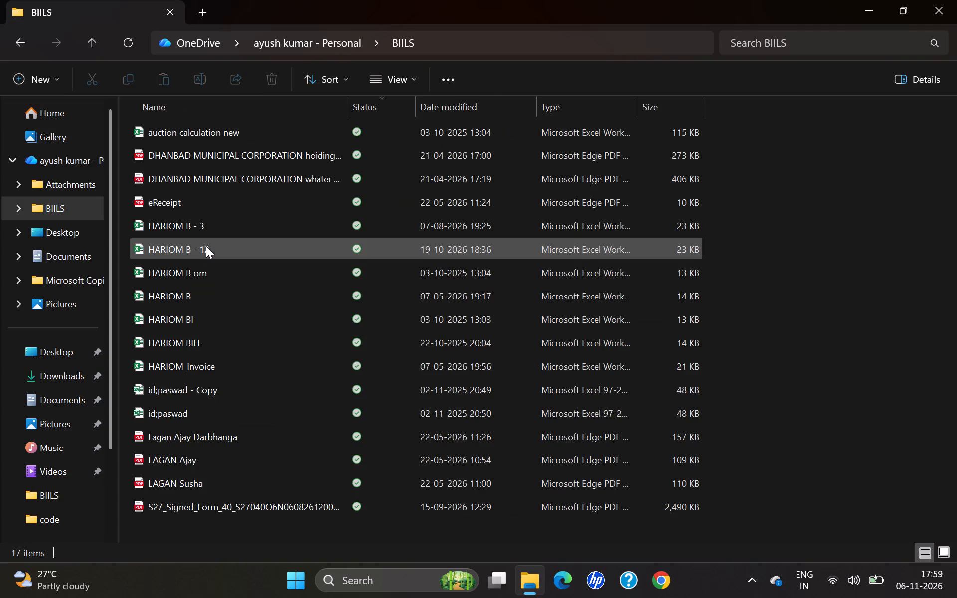
{"action": "double_click", "coordinate": [242, 254]}
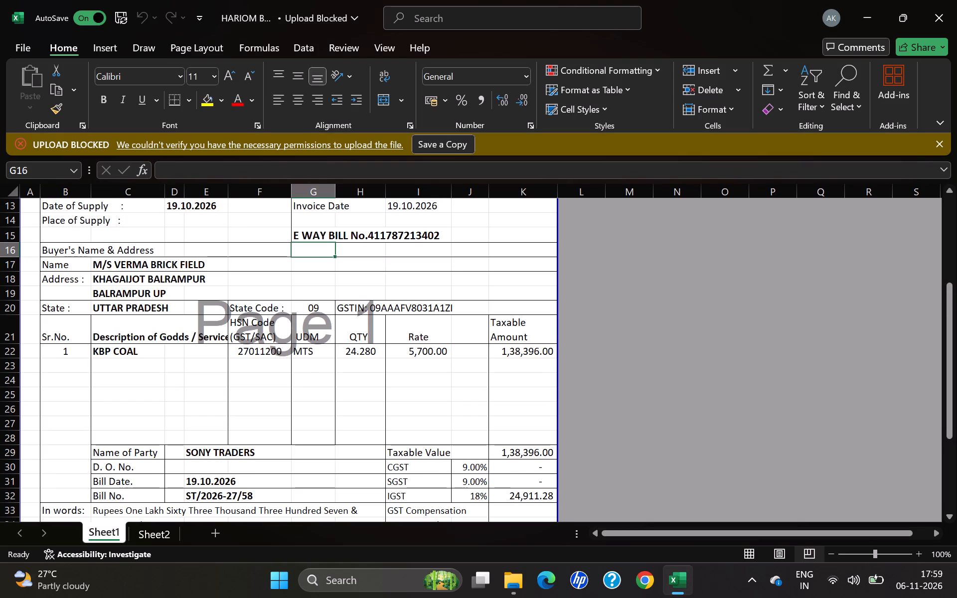
Select the invoice number cell I11 in the invoice header on Sheet1.
{"action": "scroll", "coordinate": [361, 271], "scroll_direction": "up", "scroll_amount": 1}
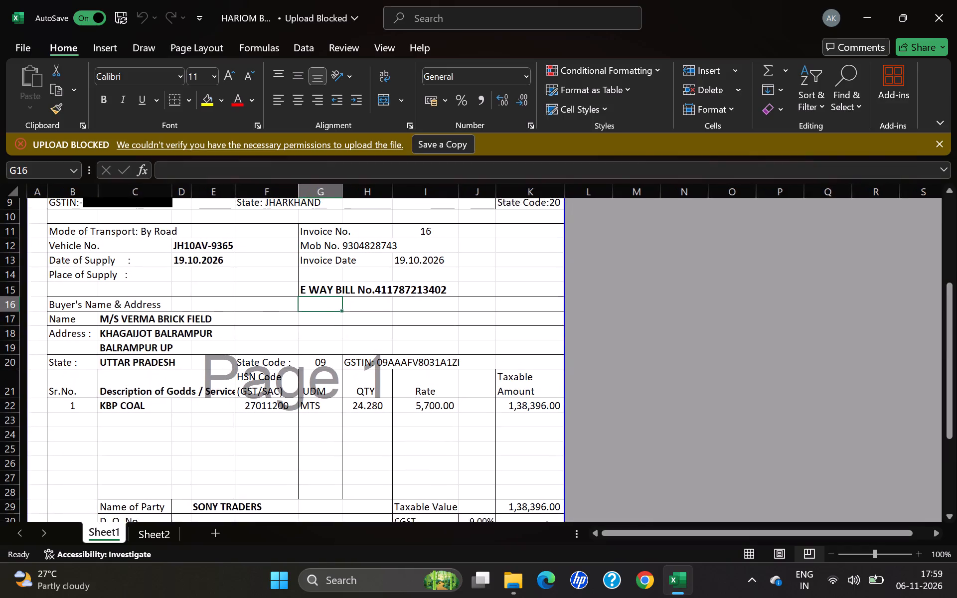
{"action": "scroll", "coordinate": [361, 271], "scroll_direction": "up", "scroll_amount": 2}
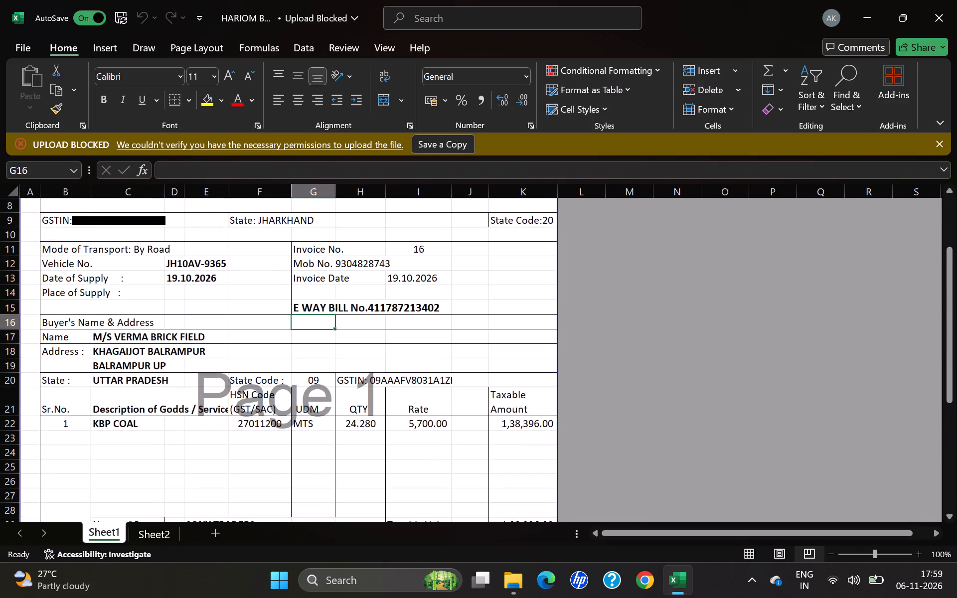
{"action": "left_click", "coordinate": [412, 247]}
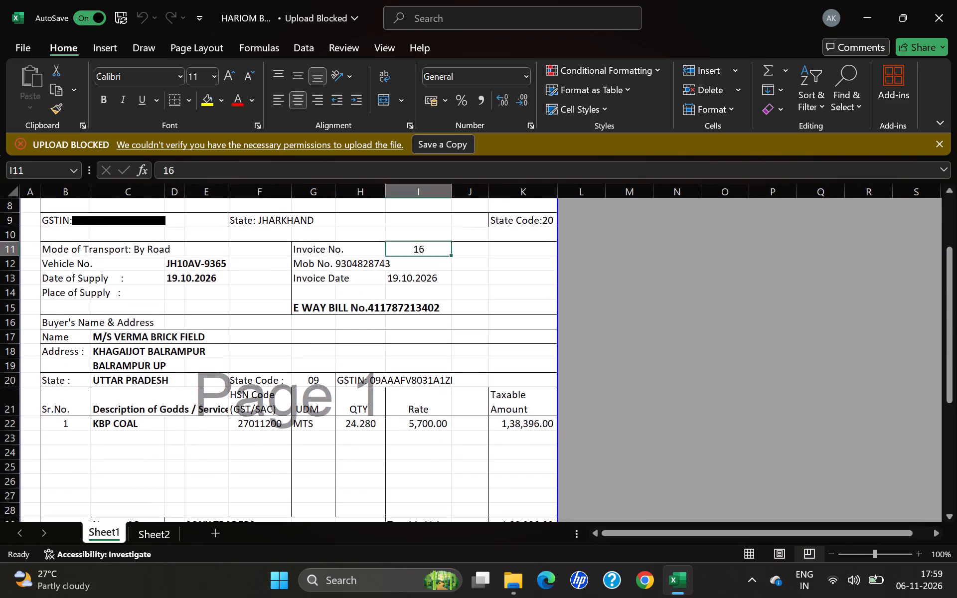
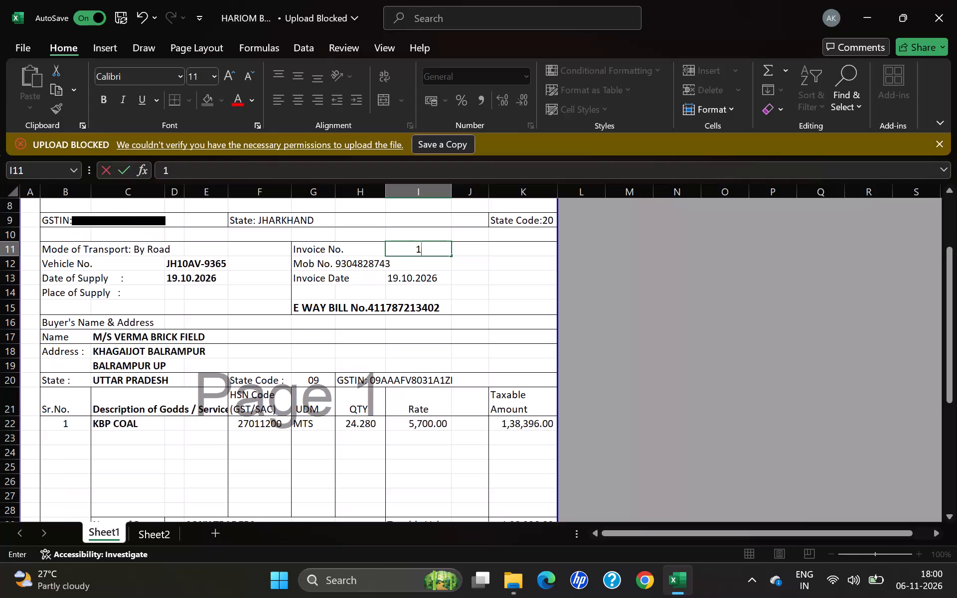
Set the invoice number in cell I11 to 17.
{"action": "key", "text": "7"}
Set the Invoice Date in cell I13 to 06.11.2026.
{"action": "left_click", "coordinate": [399, 284]}
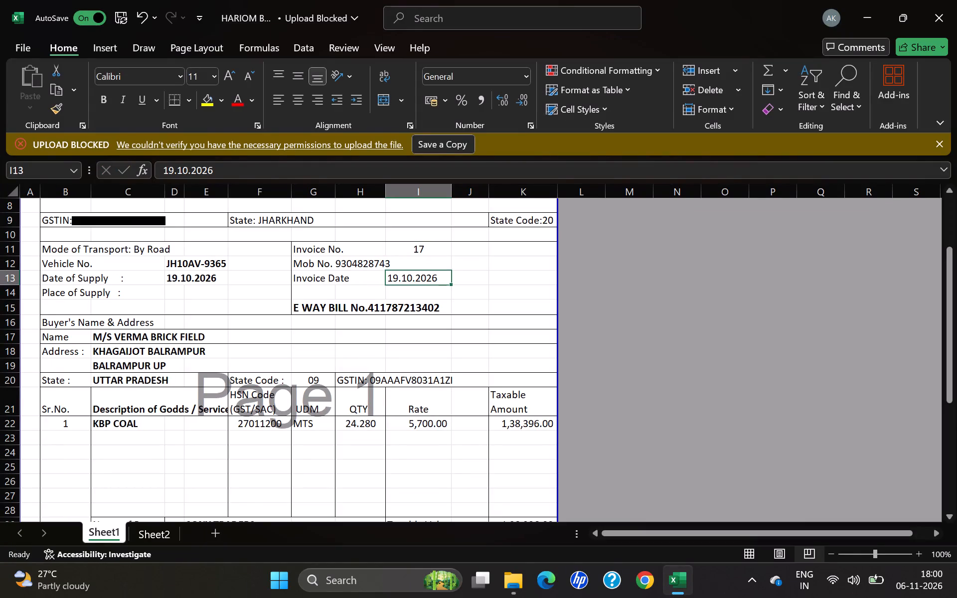
{"action": "left_click", "coordinate": [221, 175]}
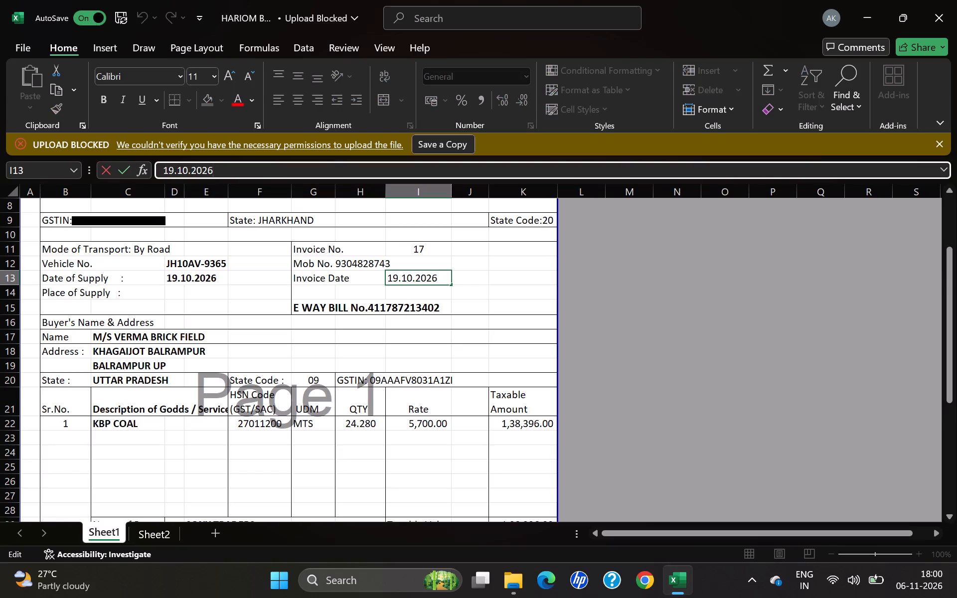
{"action": "key", "text": "Left"}
{"action": "key", "text": "Left"}
{"action": "key", "text": "Left"}
{"action": "key", "text": "Left"}
{"action": "key", "text": "Left"}
{"action": "key", "text": "BackSpace"}
{"action": "key", "text": "1"}
{"action": "key", "text": "Left"}
{"action": "key", "text": "Left"}
{"action": "key", "text": "Left"}
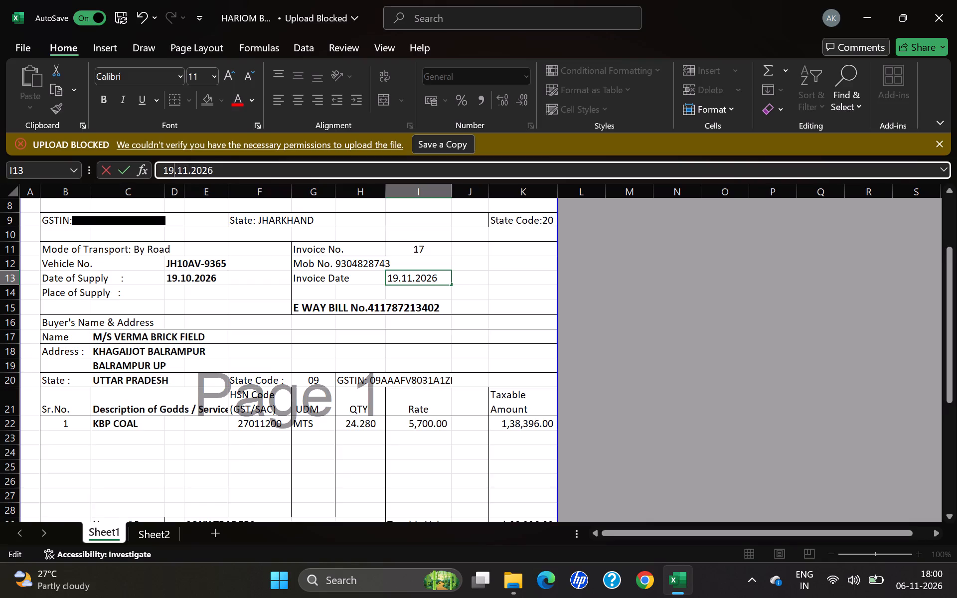
{"action": "key", "text": "BackSpace"}
{"action": "key", "text": "BackSpace"}
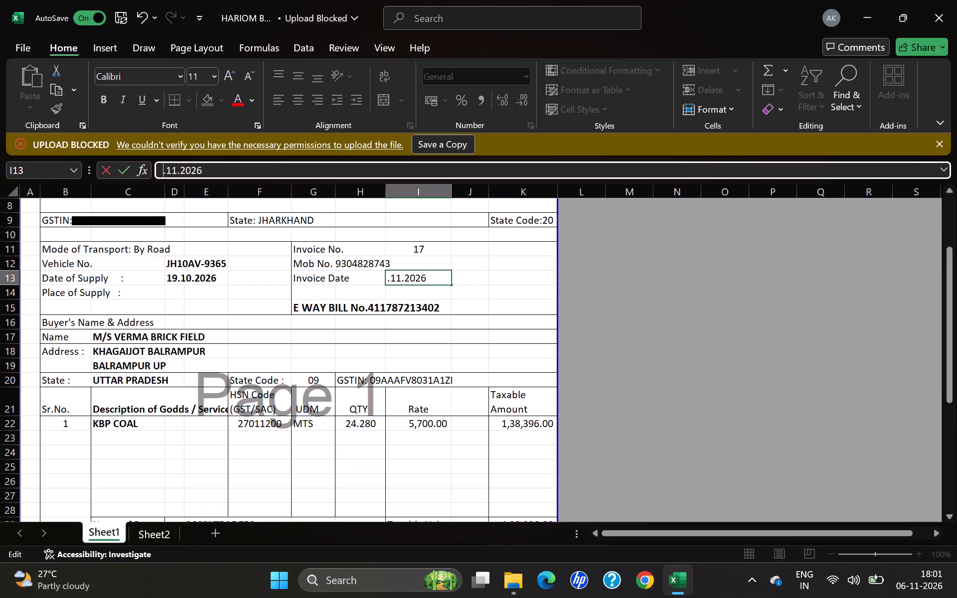
{"action": "type", "text": "06"}
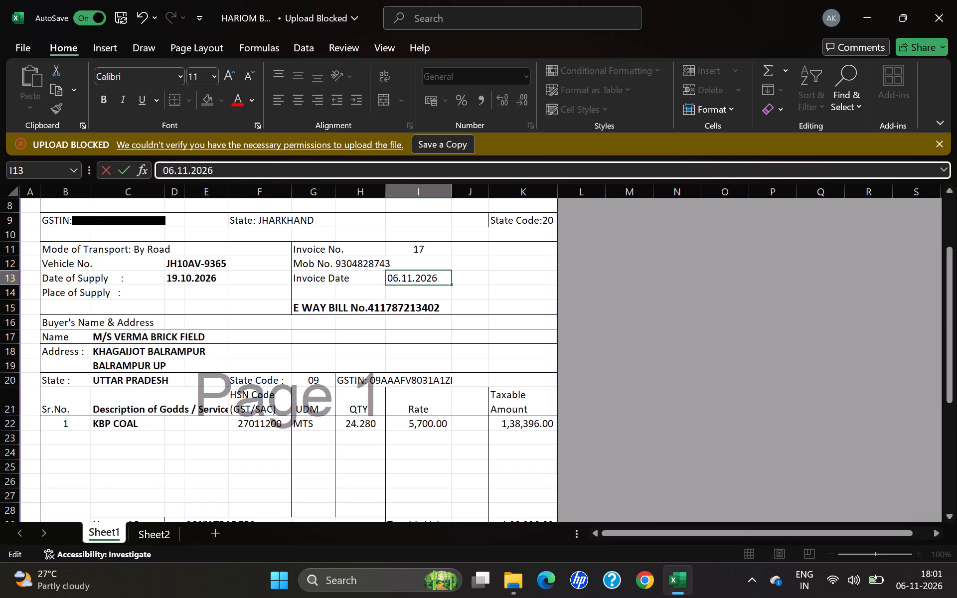
{"action": "key", "text": "Return"}
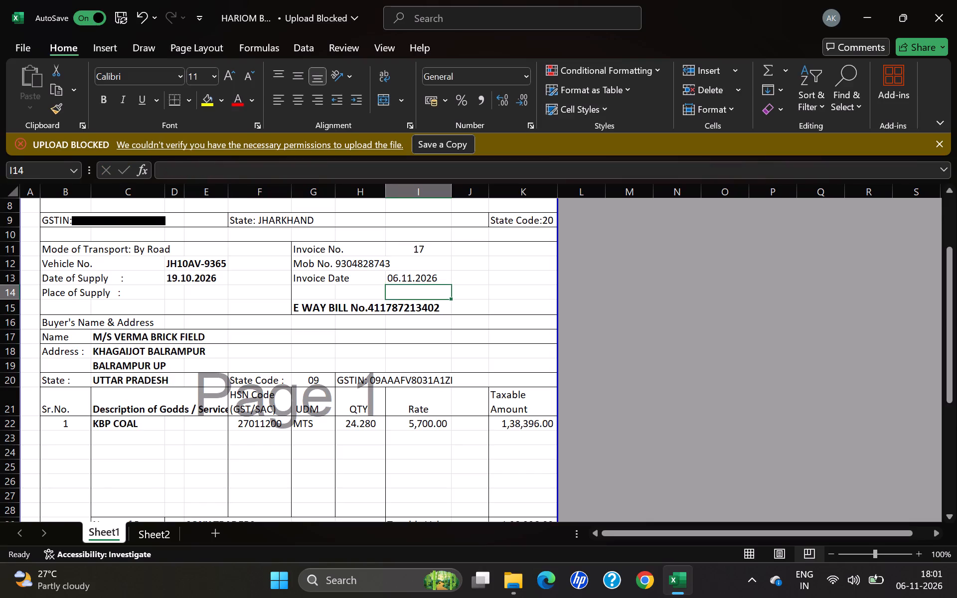
Set the Date of Supply in cell D13 to 06.11.2026.
{"action": "left_click", "coordinate": [174, 283]}
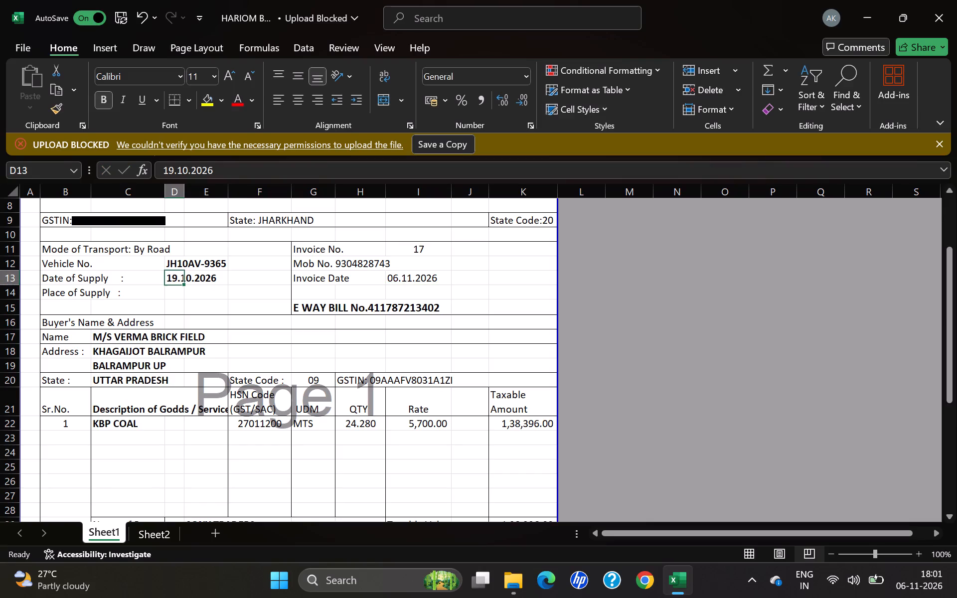
{"action": "left_click", "coordinate": [226, 162]}
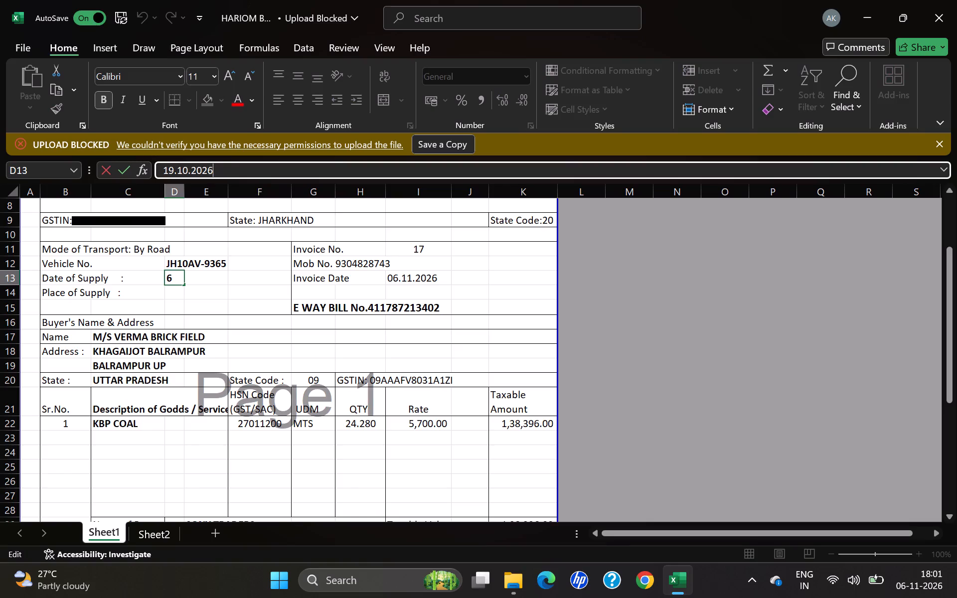
{"action": "key", "text": "Left"}
{"action": "key", "text": "Left"}
{"action": "key", "text": "Left"}
{"action": "key", "text": "Left"}
{"action": "key", "text": "Left"}
{"action": "key", "text": "BackSpace"}
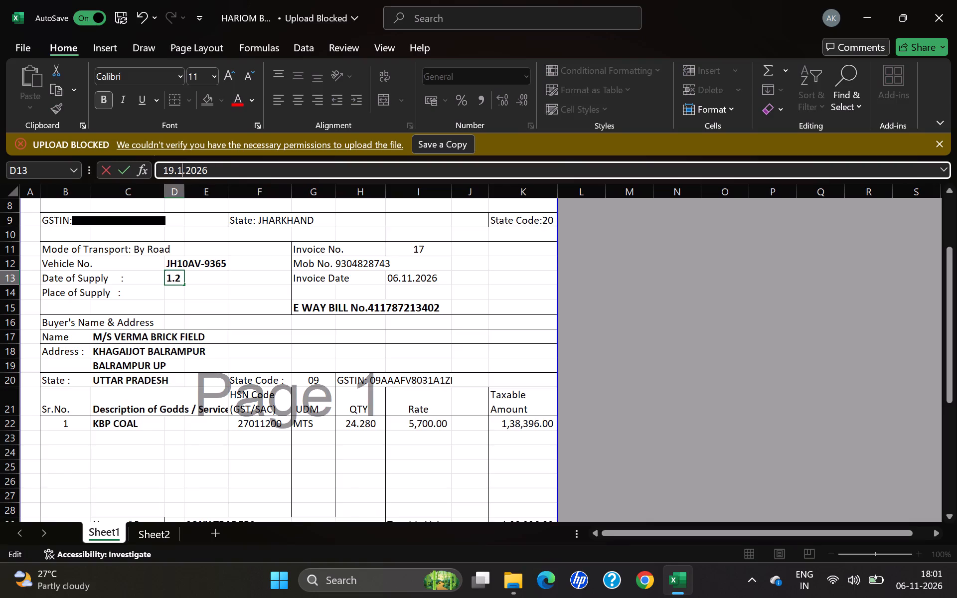
{"action": "key", "text": "1"}
{"action": "key", "text": "Left"}
{"action": "key", "text": "Left"}
{"action": "key", "text": "Left"}
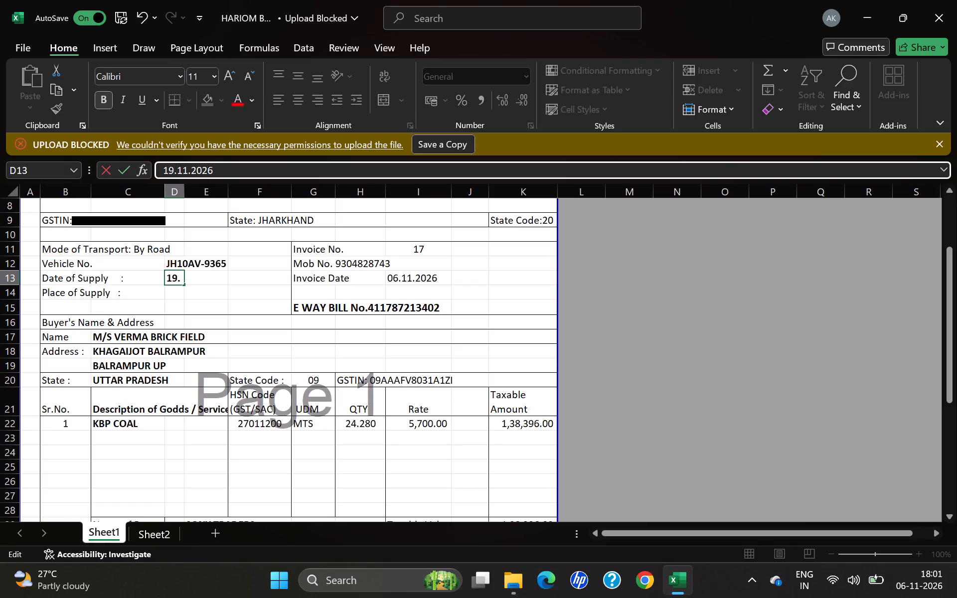
{"action": "key", "text": "BackSpace"}
{"action": "key", "text": "BackSpace"}
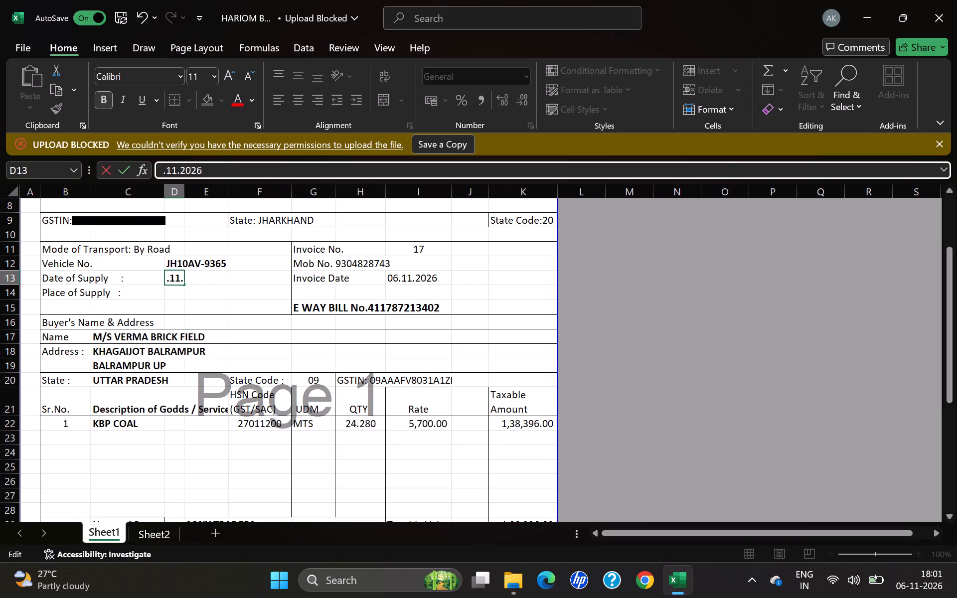
{"action": "key", "text": "0"}
{"action": "key", "text": "6"}
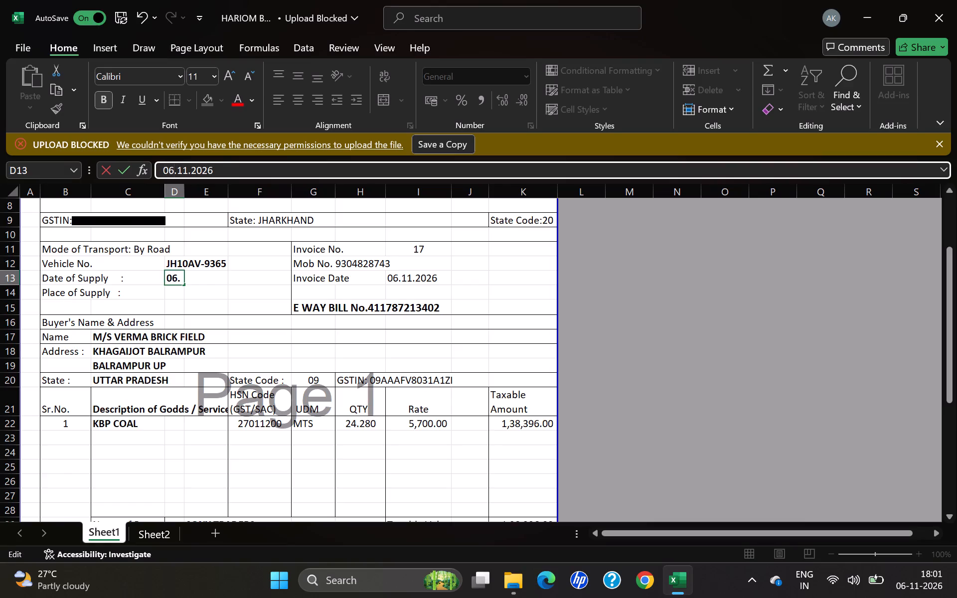
{"action": "key", "text": "Return"}
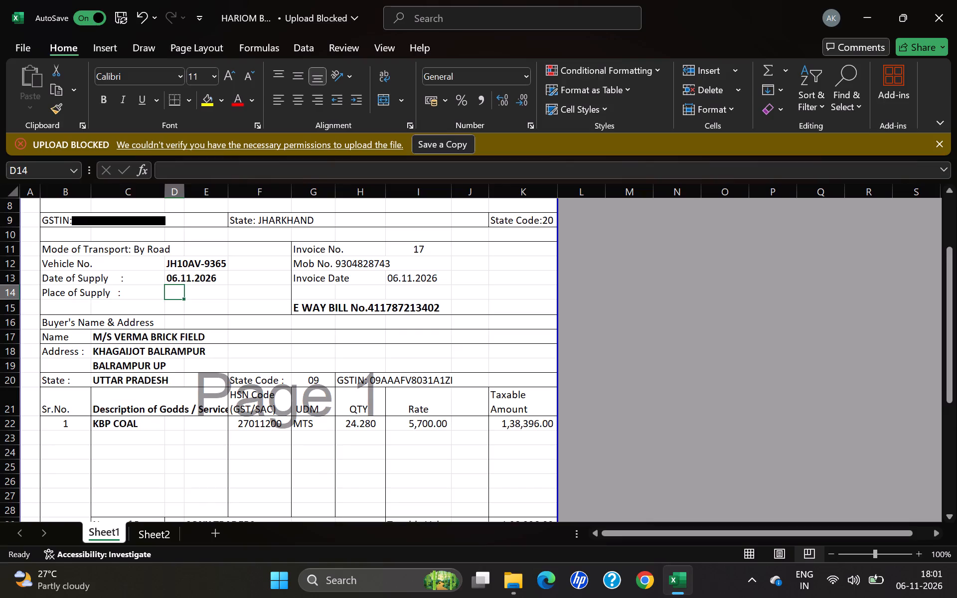
Select the goods description cell C22 in the first item row of the invoice.
{"action": "scroll", "coordinate": [216, 297], "scroll_direction": "down", "scroll_amount": 2}
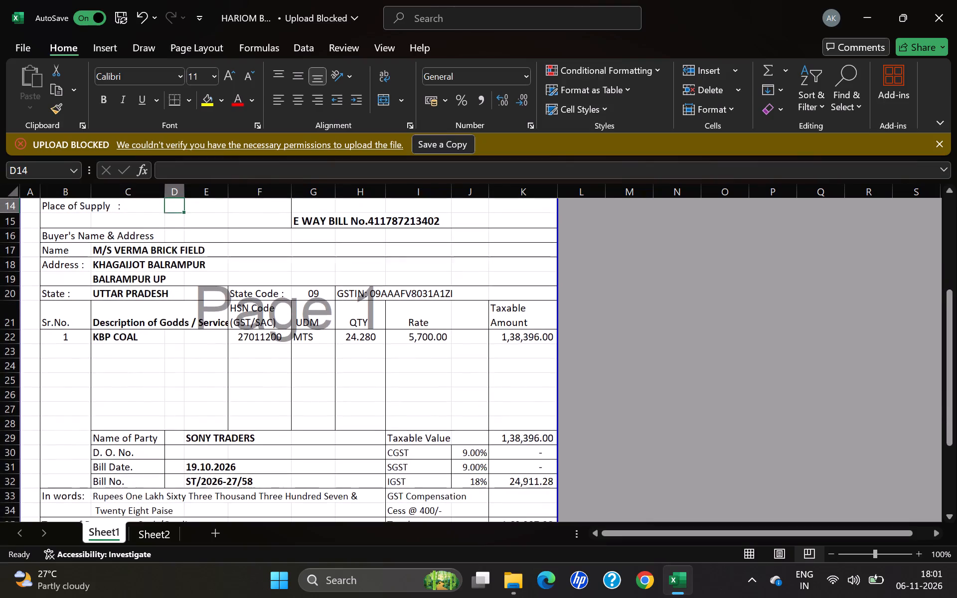
{"action": "scroll", "coordinate": [216, 297], "scroll_direction": "down", "scroll_amount": 1}
{"action": "scroll", "coordinate": [216, 297], "scroll_direction": "up", "scroll_amount": 1}
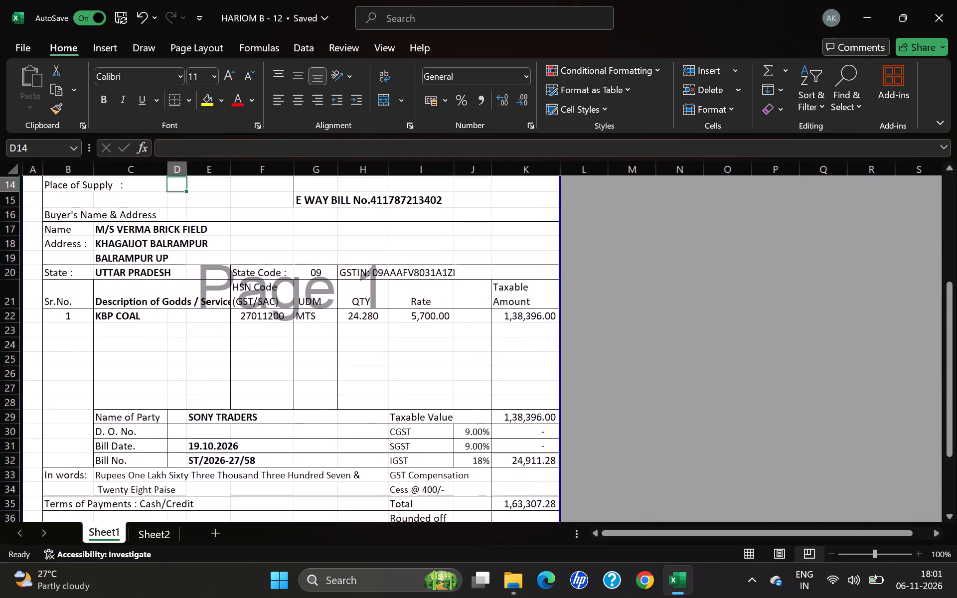
{"action": "scroll", "coordinate": [216, 297], "scroll_direction": "up", "scroll_amount": 1}
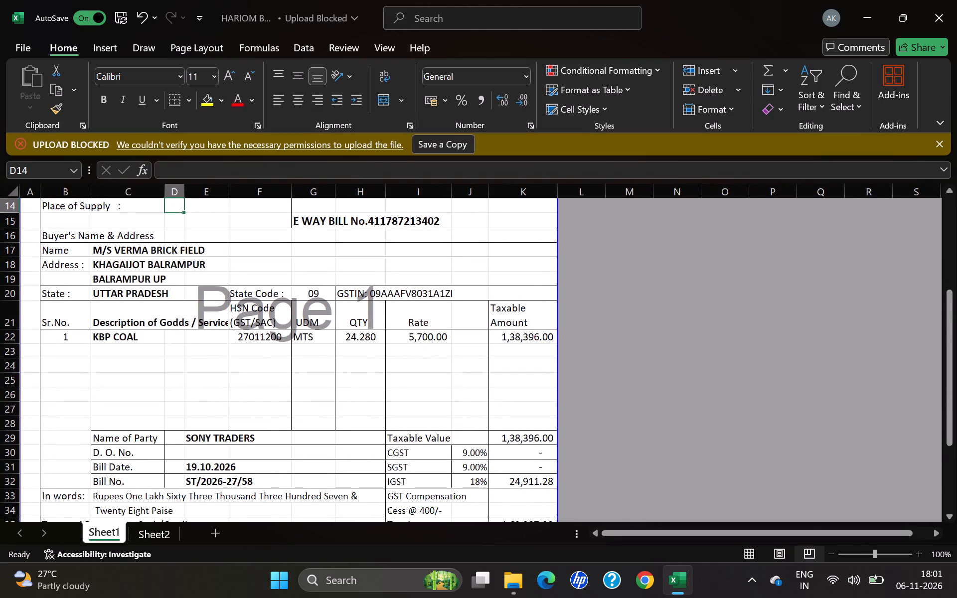
{"action": "left_click", "coordinate": [106, 341]}
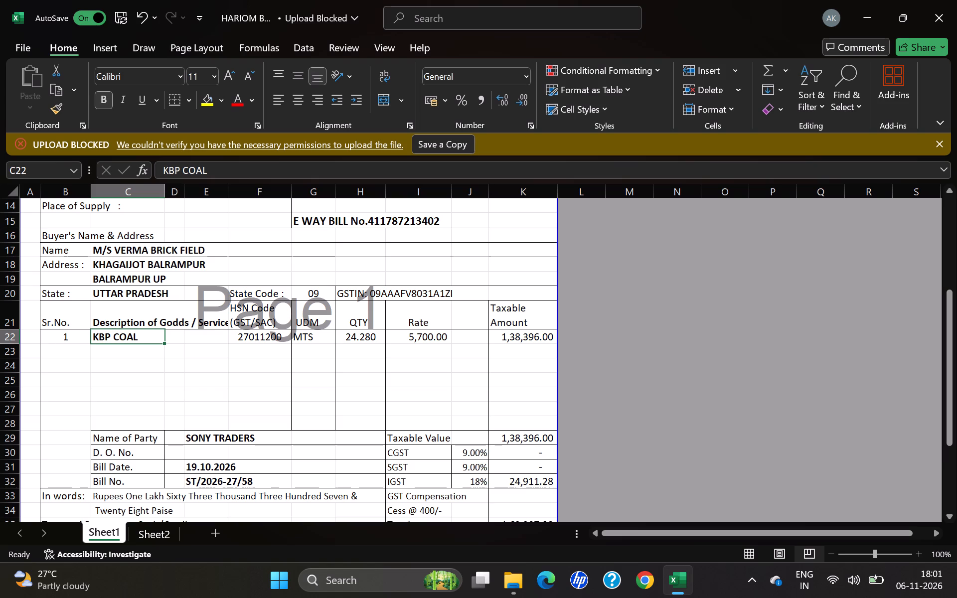
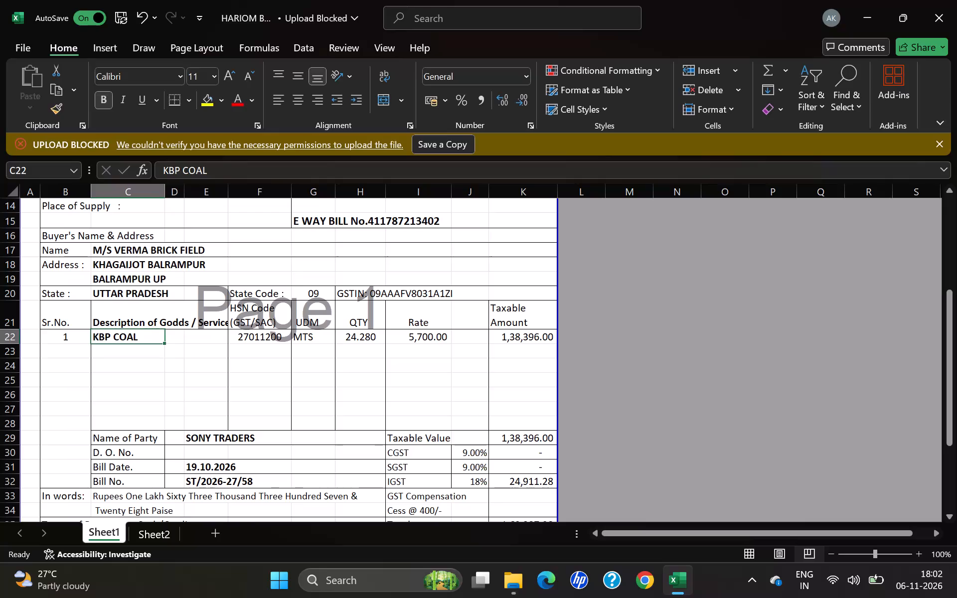
Remove the KBP prefix from the goods description in cell C22 so that it reads COAL.
{"action": "left_click", "coordinate": [180, 169]}
{"action": "key", "text": "BackSpace"}
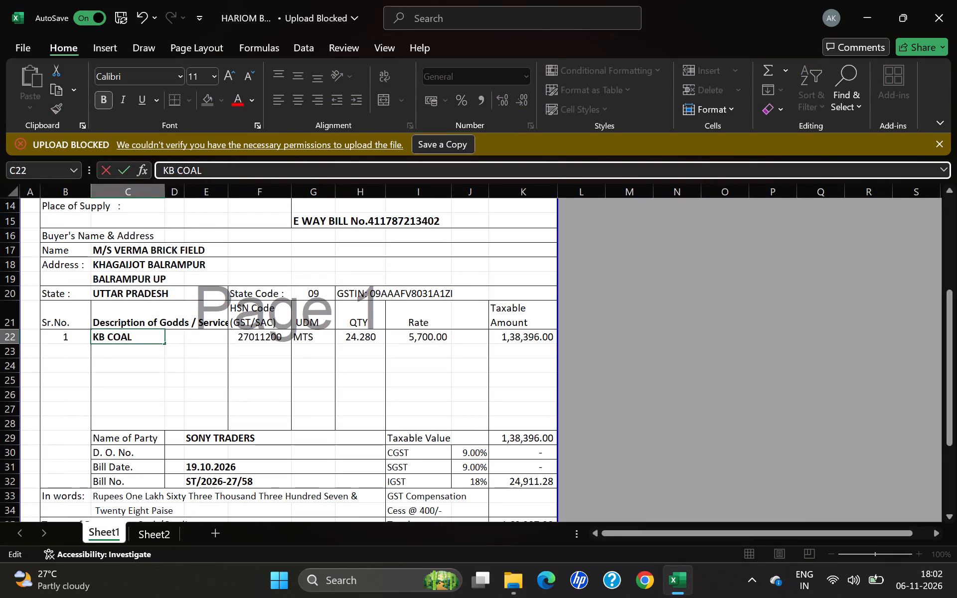
{"action": "key", "text": "BackSpace"}
{"action": "key", "text": "BackSpace"}
{"action": "key", "text": "Return"}
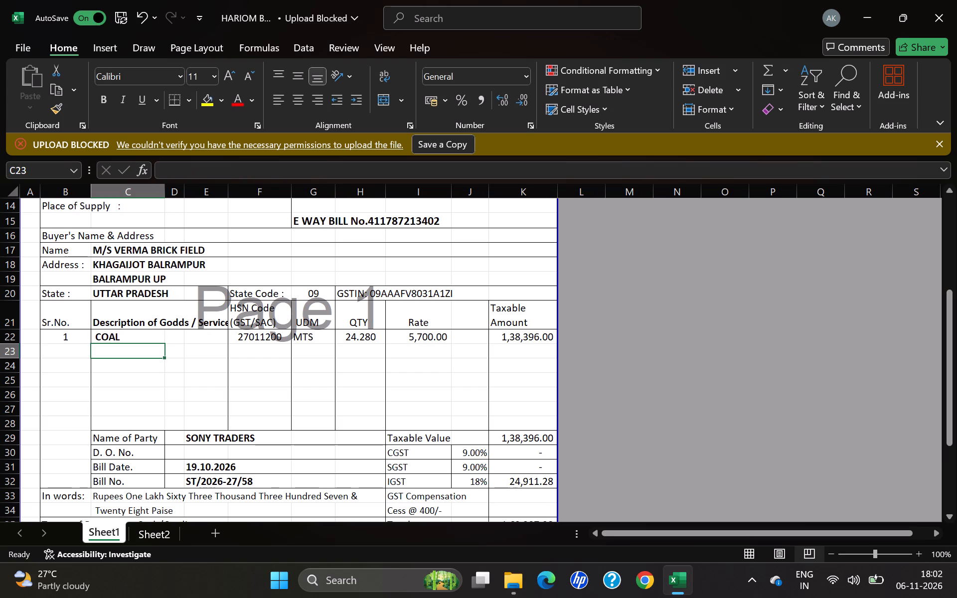
Set the coal item's quantity in cell H22 to 24.930.
{"action": "left_click", "coordinate": [356, 337]}
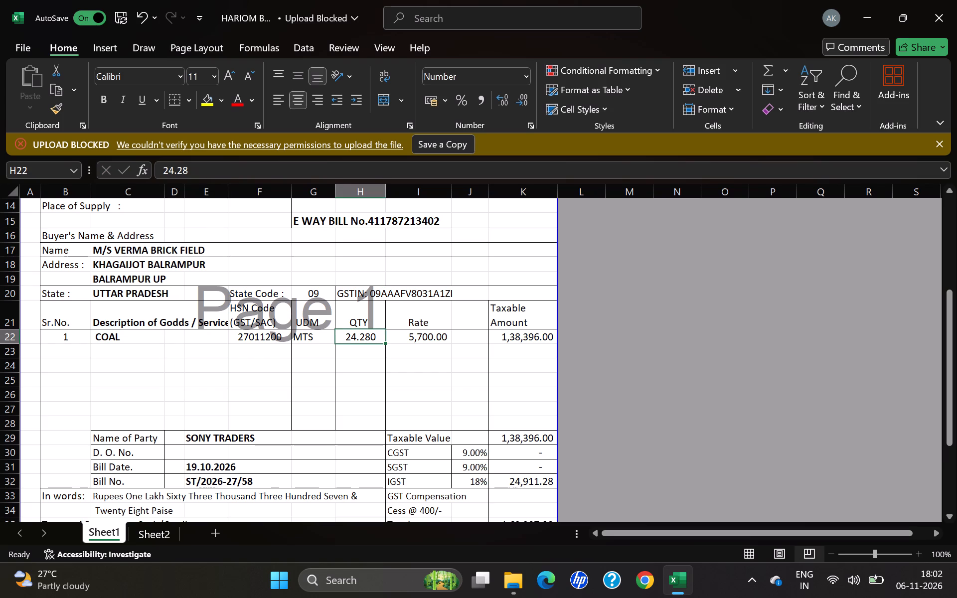
{"action": "left_click", "coordinate": [203, 171]}
{"action": "key", "text": "BackSpace"}
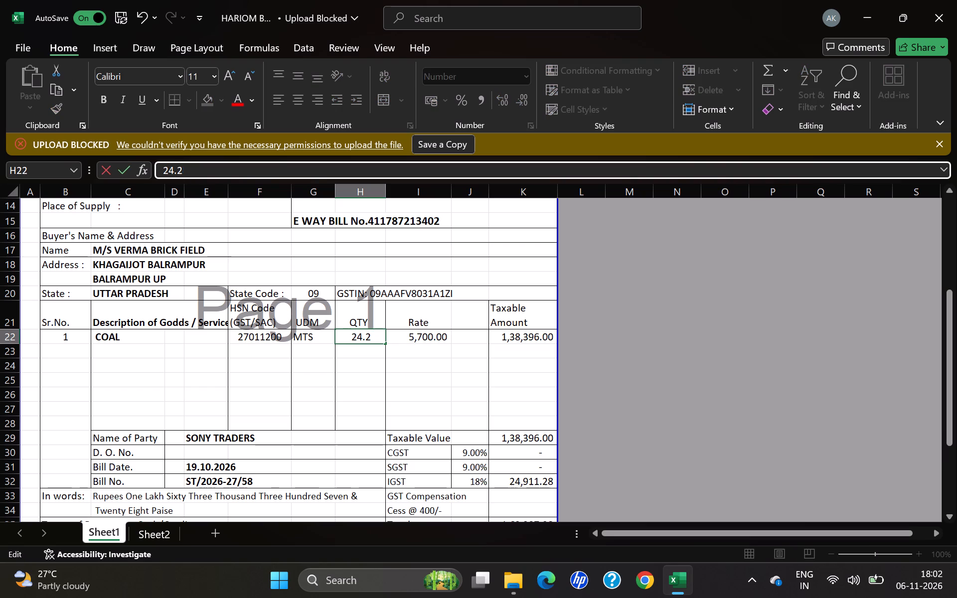
{"action": "key", "text": "BackSpace"}
{"action": "key", "text": "9"}
{"action": "type", "text": "30"}
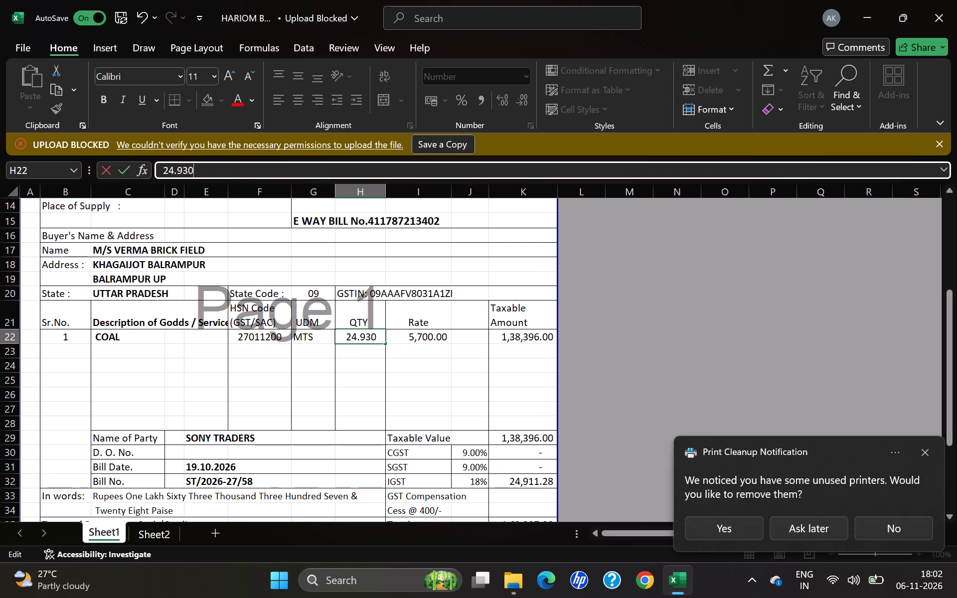
{"action": "key", "text": "Return"}
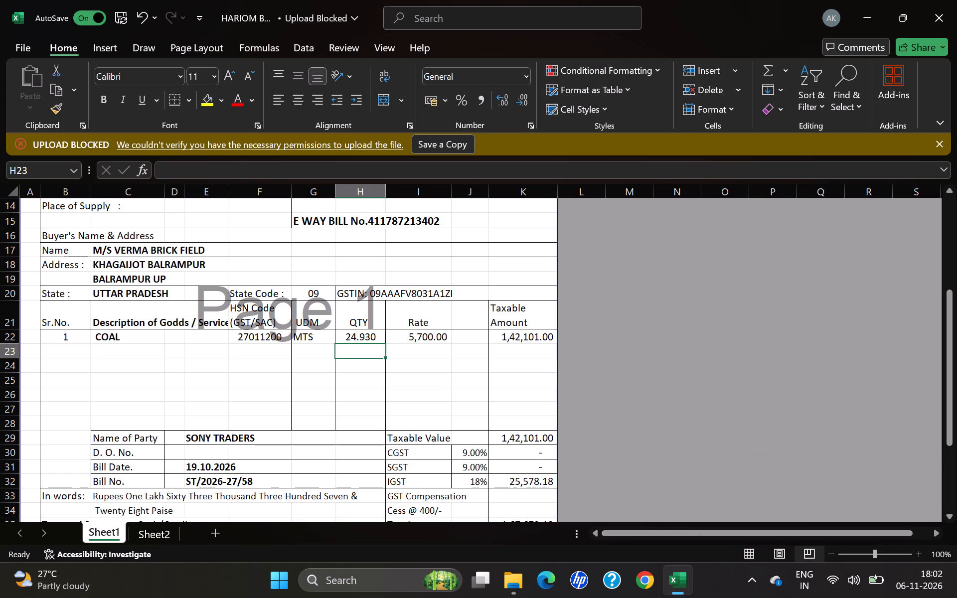
Set the coal item's rate in cell I22 to 7200.
{"action": "left_click", "coordinate": [422, 335]}
{"action": "type", "text": "72"}
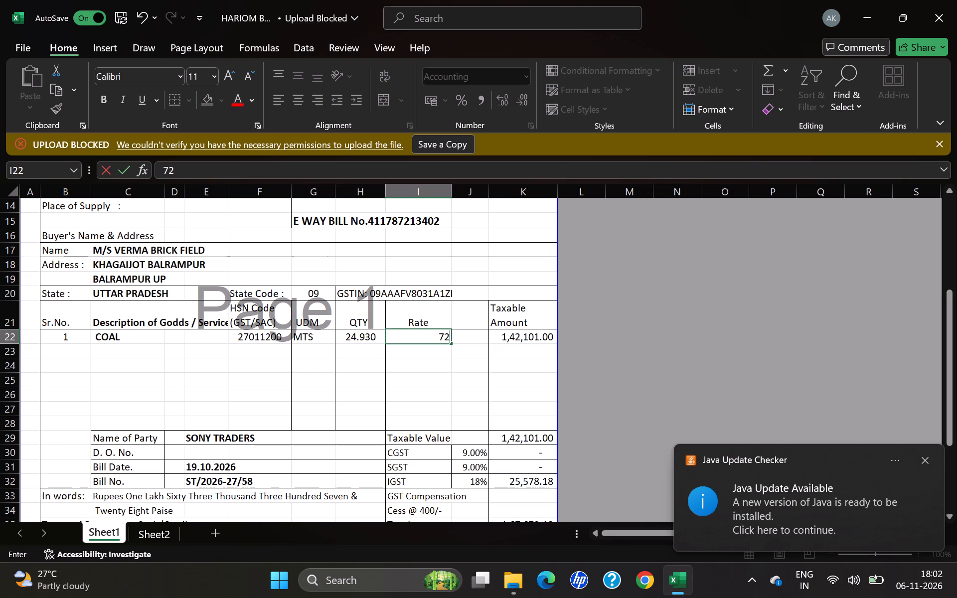
{"action": "type", "text": "00"}
{"action": "key", "text": "Return"}
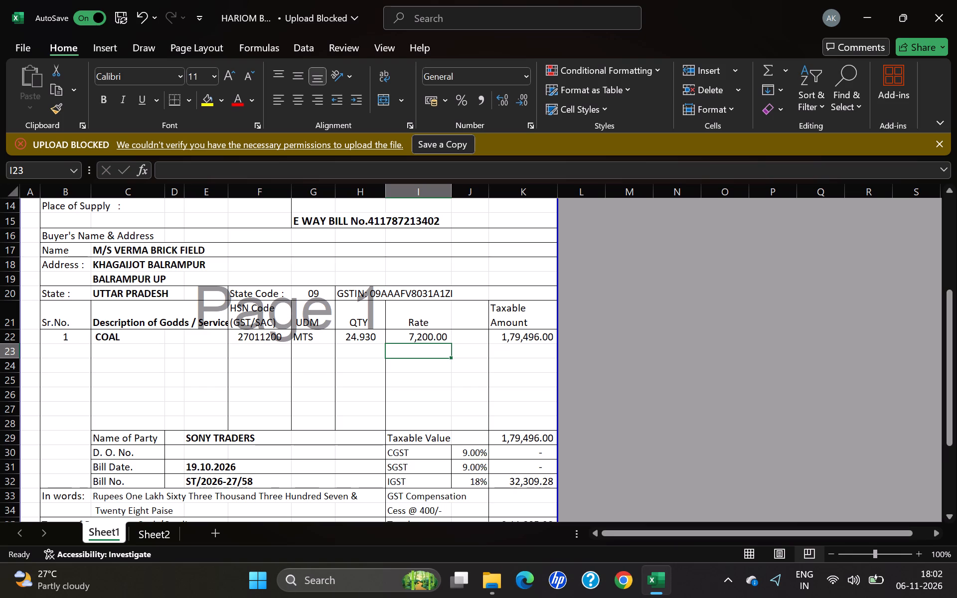
Examine the party details, amount in words and totals below the invoice's item rows.
{"action": "scroll", "coordinate": [278, 378], "scroll_direction": "down", "scroll_amount": 2}
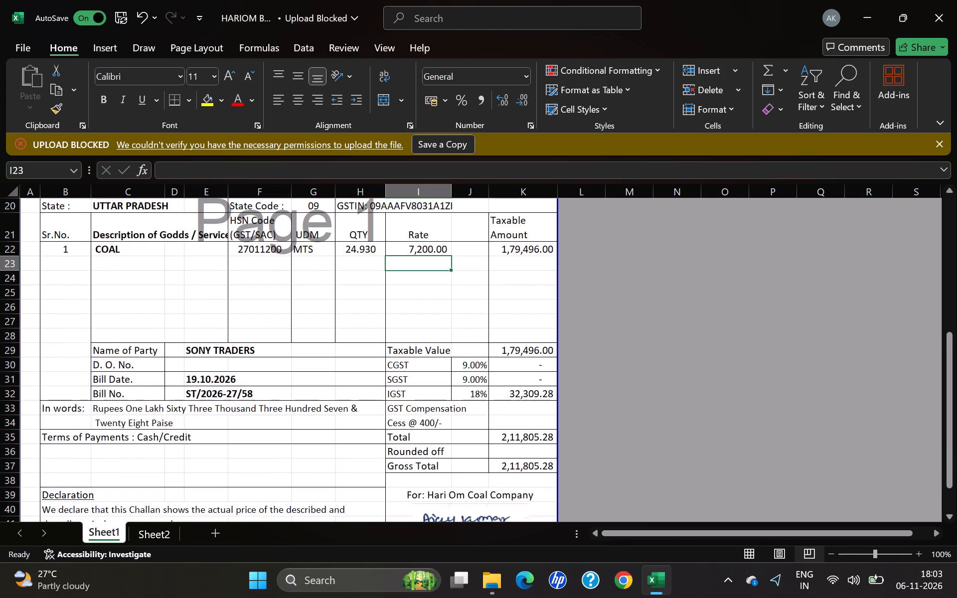
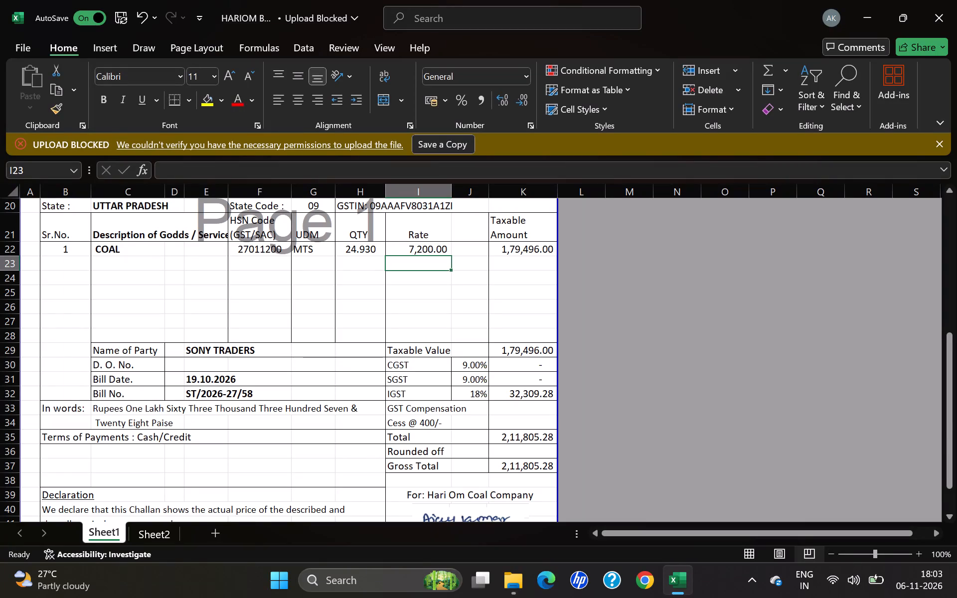
Change the Bill Date in cell E31 to 06.11.2026.
{"action": "left_click", "coordinate": [200, 380]}
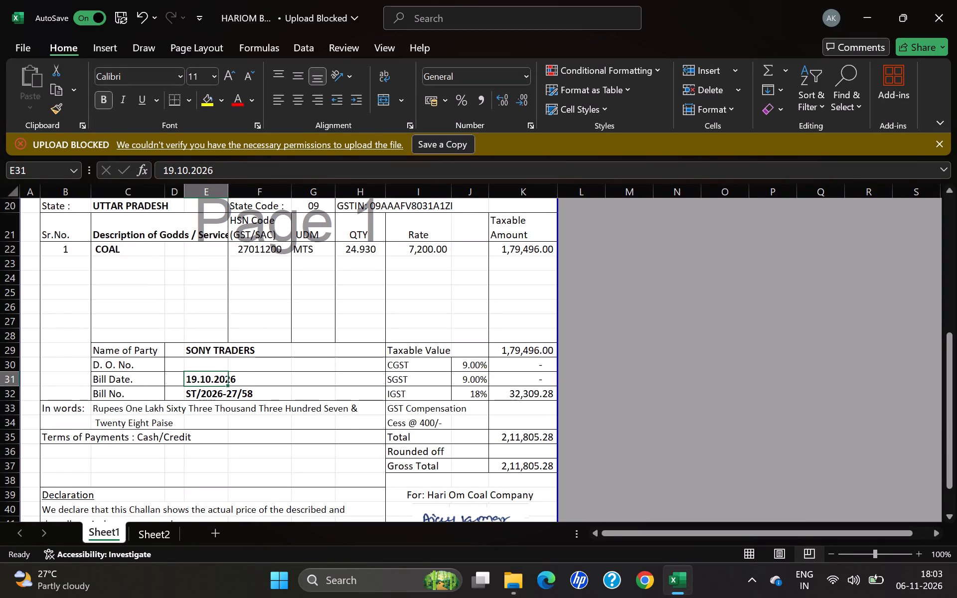
{"action": "left_click", "coordinate": [226, 171]}
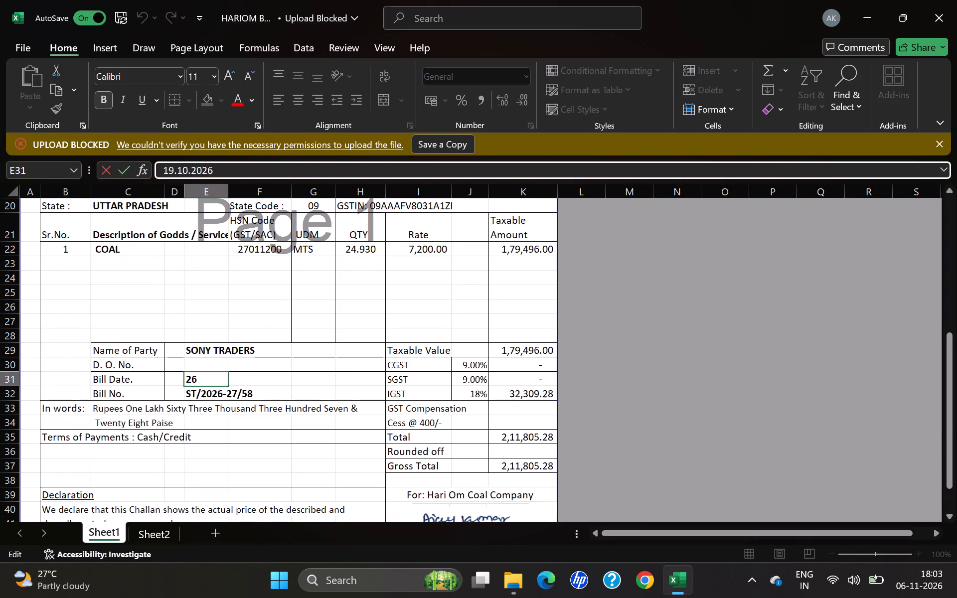
{"action": "key", "text": "Left"}
{"action": "key", "text": "Left"}
{"action": "key", "text": "Left"}
{"action": "key", "text": "Left"}
{"action": "key", "text": "Left"}
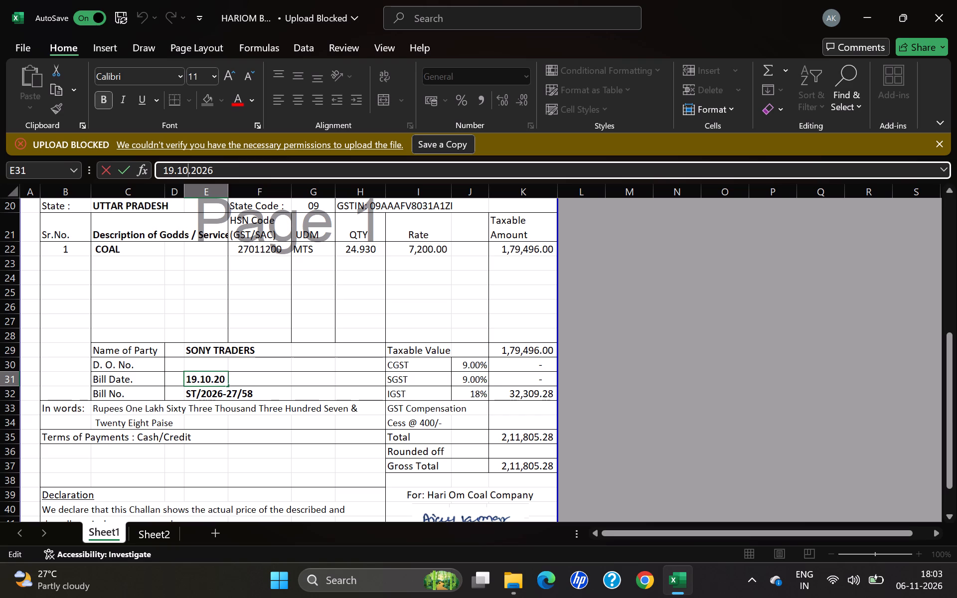
{"action": "key", "text": "BackSpace"}
{"action": "key", "text": "1"}
{"action": "key", "text": "Left"}
{"action": "key", "text": "Left"}
{"action": "key", "text": "Left"}
{"action": "key", "text": "BackSpace"}
{"action": "key", "text": "BackSpace"}
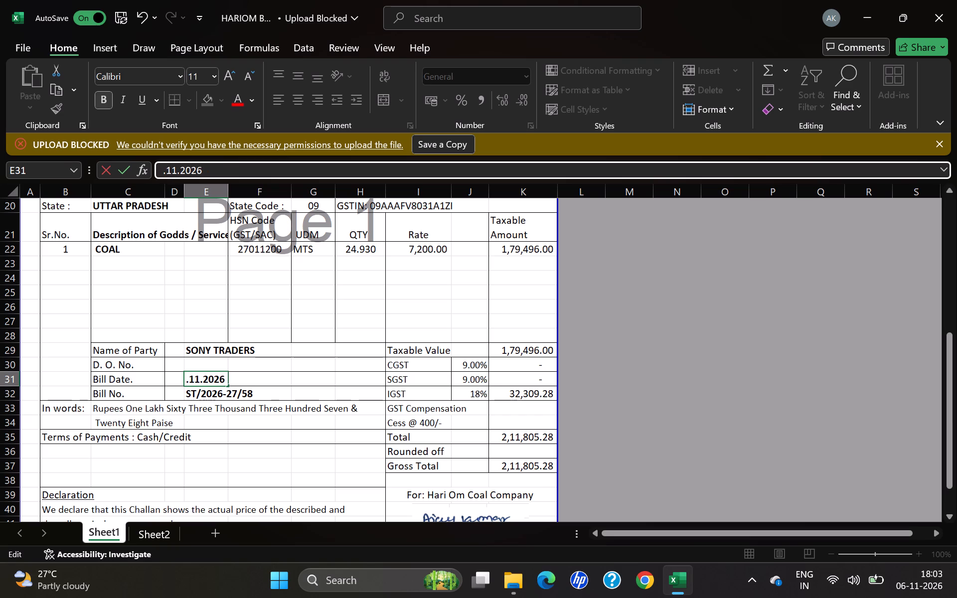
{"action": "key", "text": "0"}
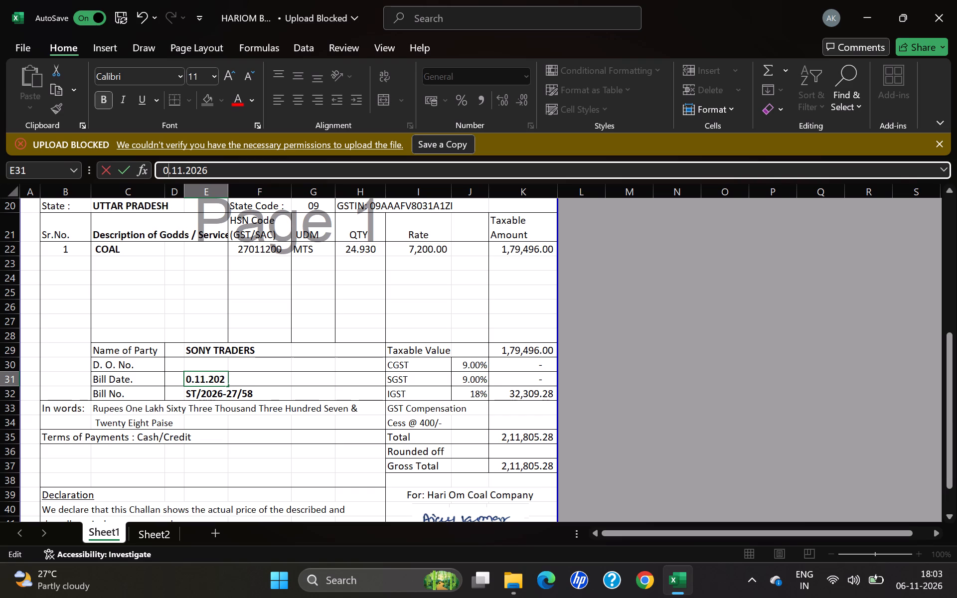
{"action": "key", "text": "6"}
{"action": "key", "text": "Return"}
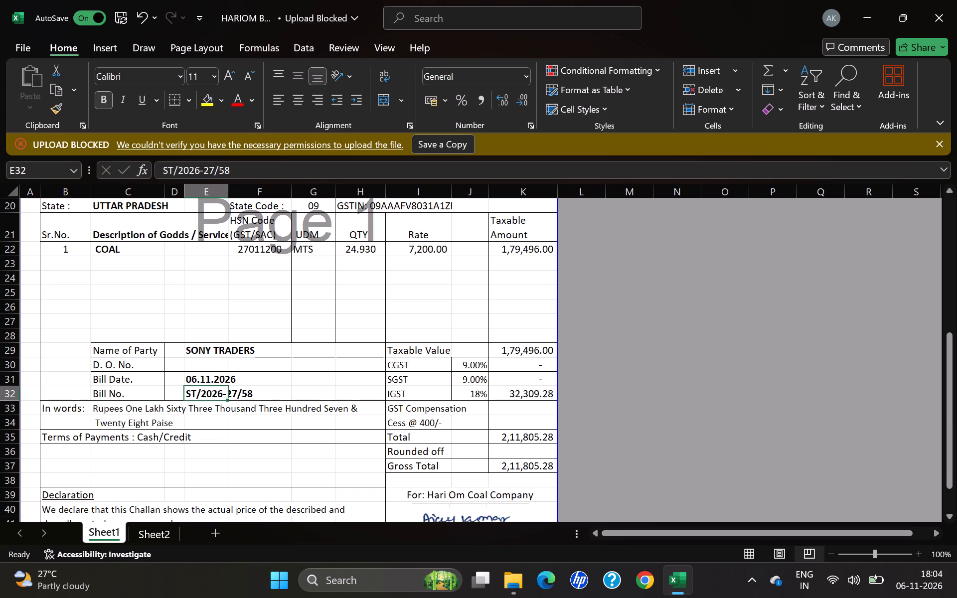
Change the Bill No. in cell E32 to ST/2026-27/66.
{"action": "left_click", "coordinate": [248, 167]}
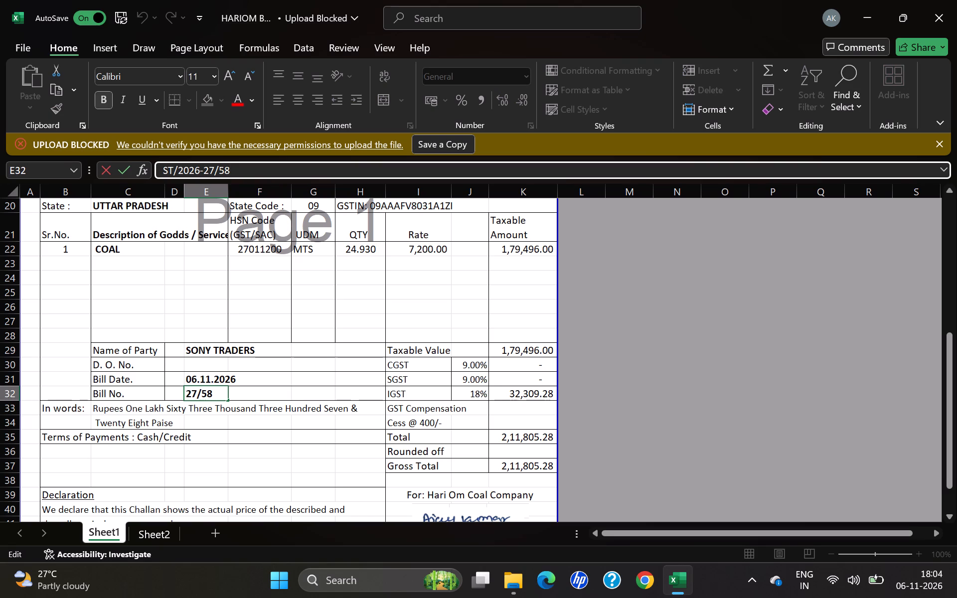
{"action": "key", "text": "BackSpace"}
{"action": "key", "text": "BackSpace"}
{"action": "type", "text": "66"}
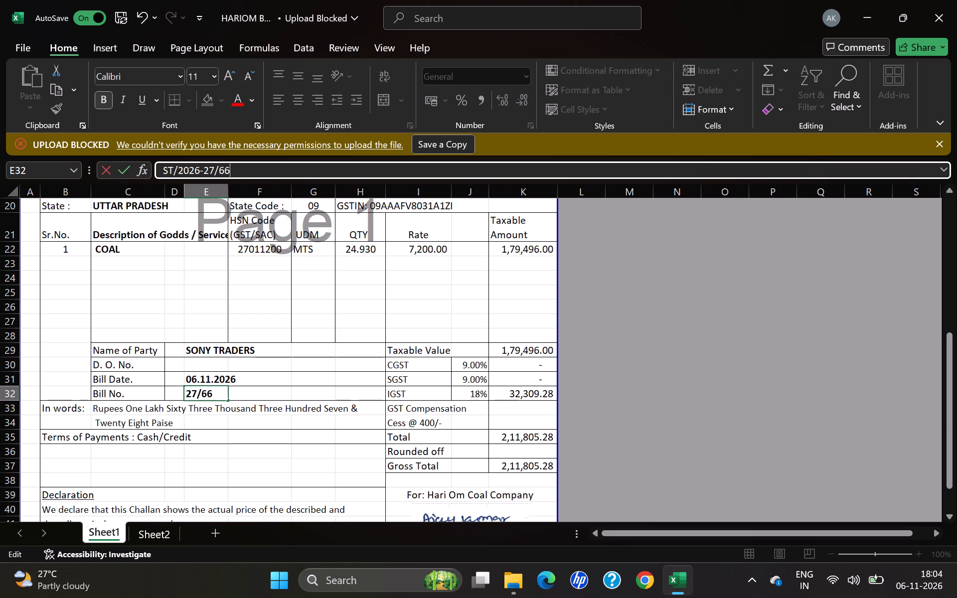
{"action": "key", "text": "Return"}
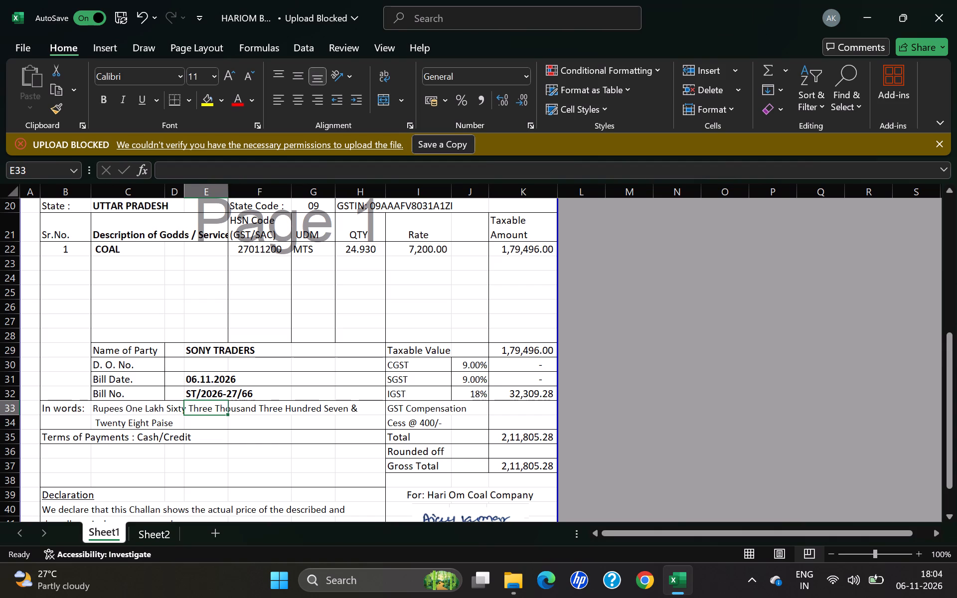
In the amount in words in cell C33, change the lakh figure to read Two Lakh.
{"action": "scroll", "coordinate": [305, 329], "scroll_direction": "down", "scroll_amount": 1}
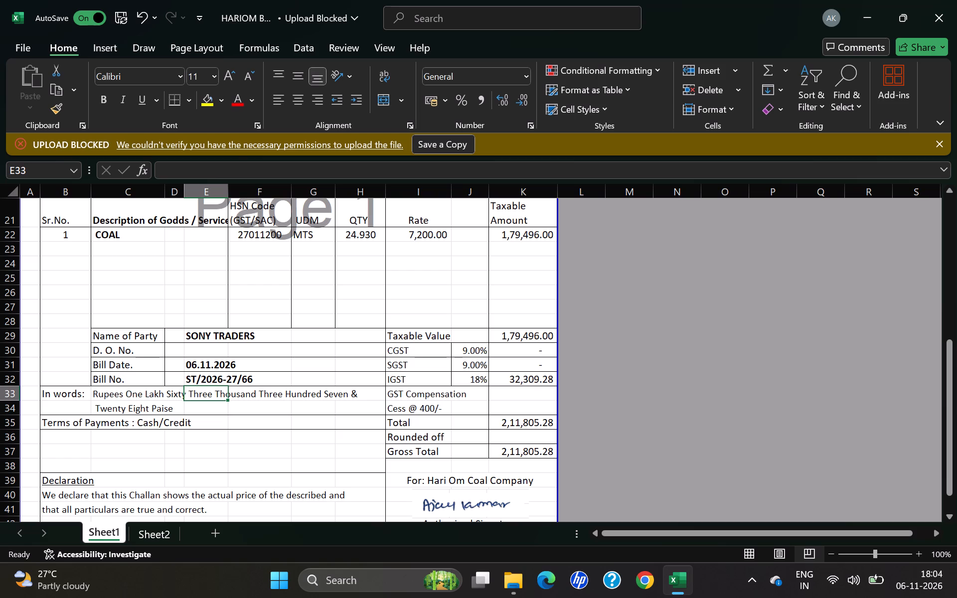
{"action": "left_click", "coordinate": [111, 397]}
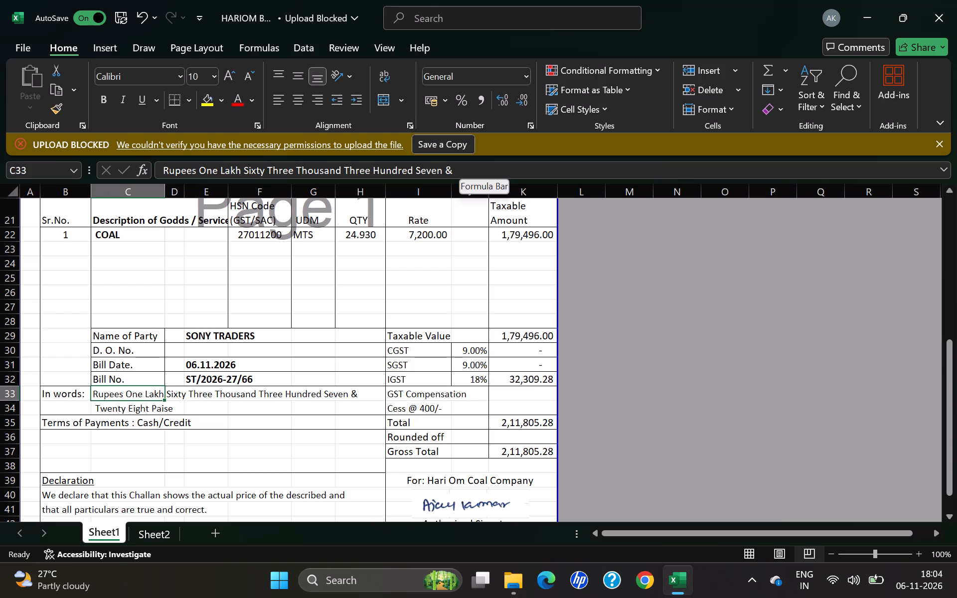
{"action": "left_click", "coordinate": [218, 170]}
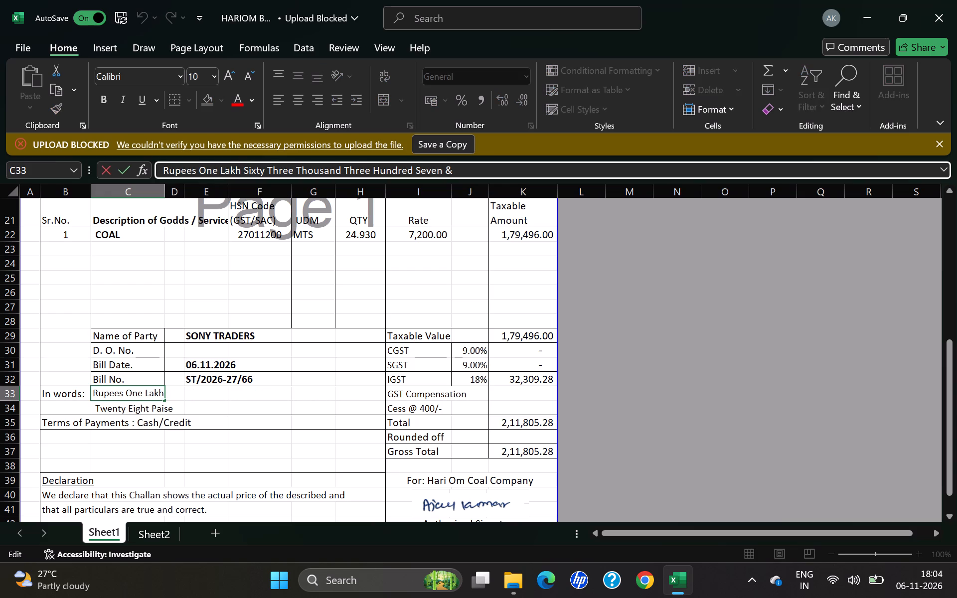
{"action": "key", "text": "BackSpace"}
{"action": "key", "text": "BackSpace"}
{"action": "key", "text": "BackSpace"}
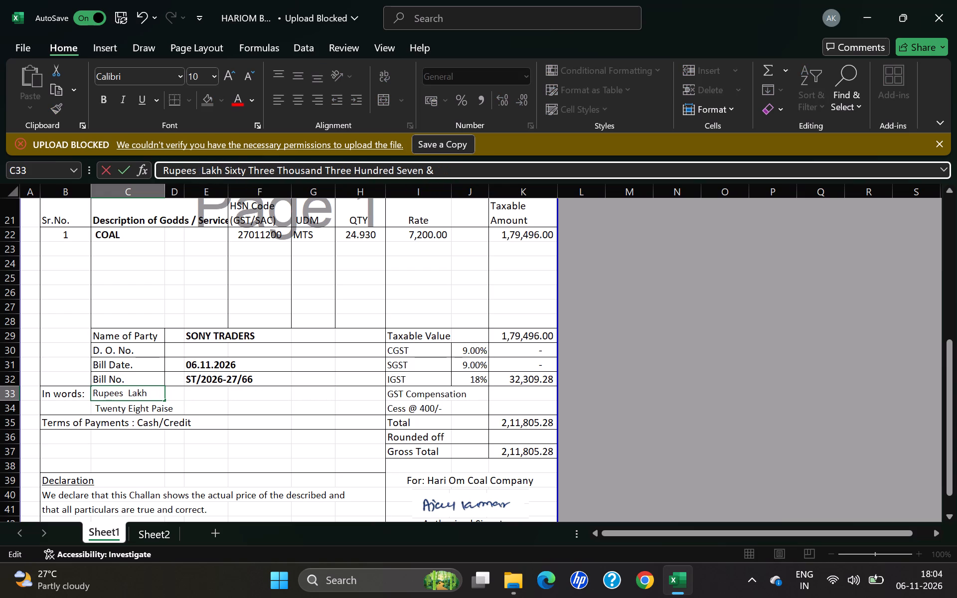
{"action": "key", "text": "shift+t"}
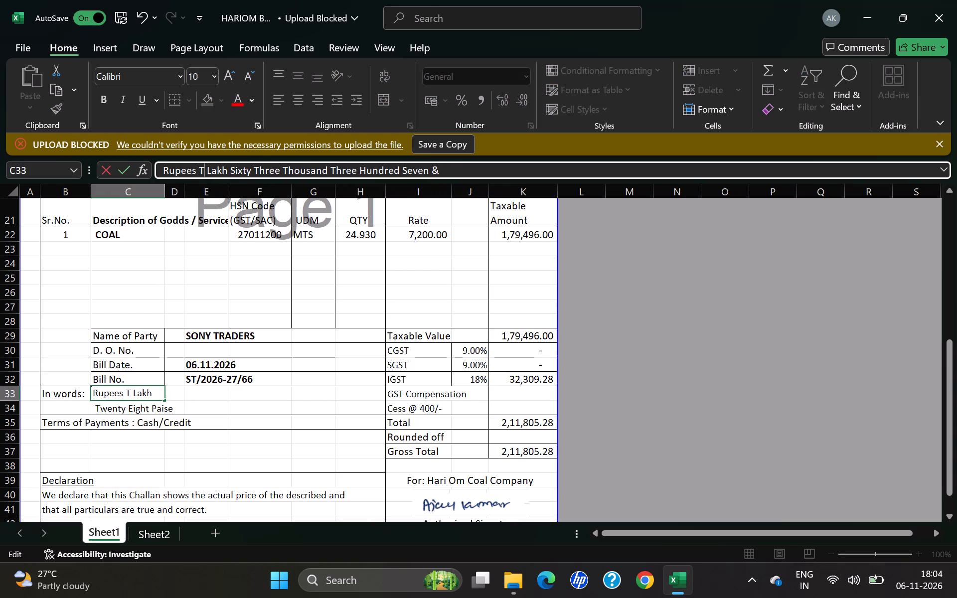
{"action": "key", "text": "w"}
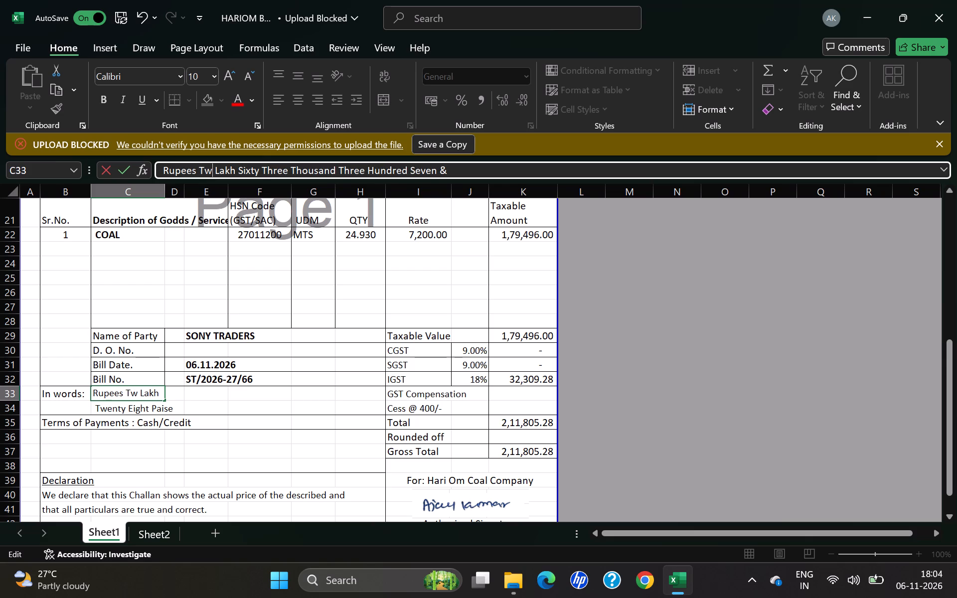
{"action": "key", "text": "o"}
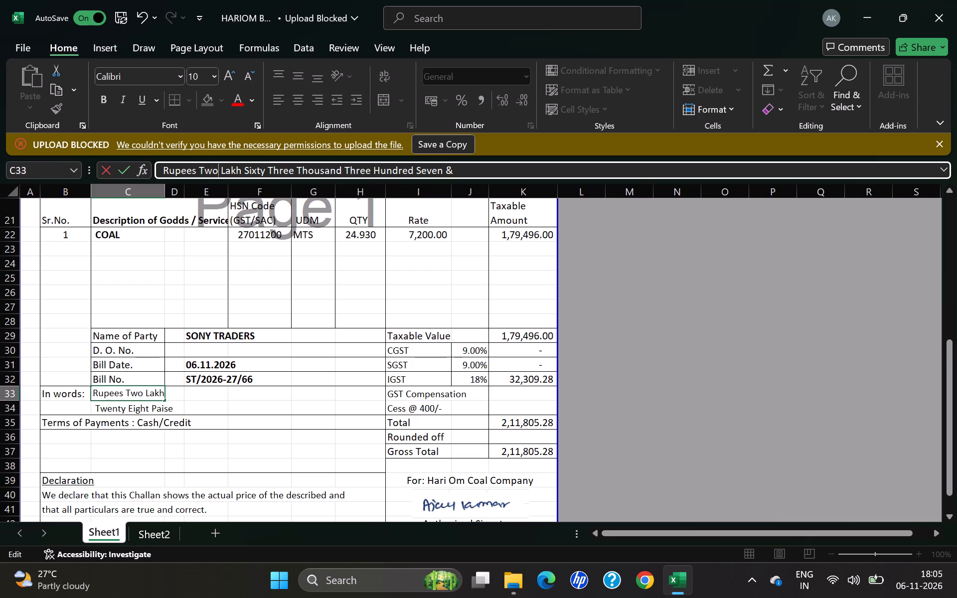
In the same amount in words, change the thousands figure to read Eleven Thousand.
{"action": "key", "text": "Right"}
{"action": "key", "text": "Right"}
{"action": "key", "text": "Right"}
{"action": "key", "text": "Right"}
{"action": "key", "text": "Right"}
{"action": "key", "text": "Right"}
{"action": "key", "text": "Right"}
{"action": "key", "text": "Right"}
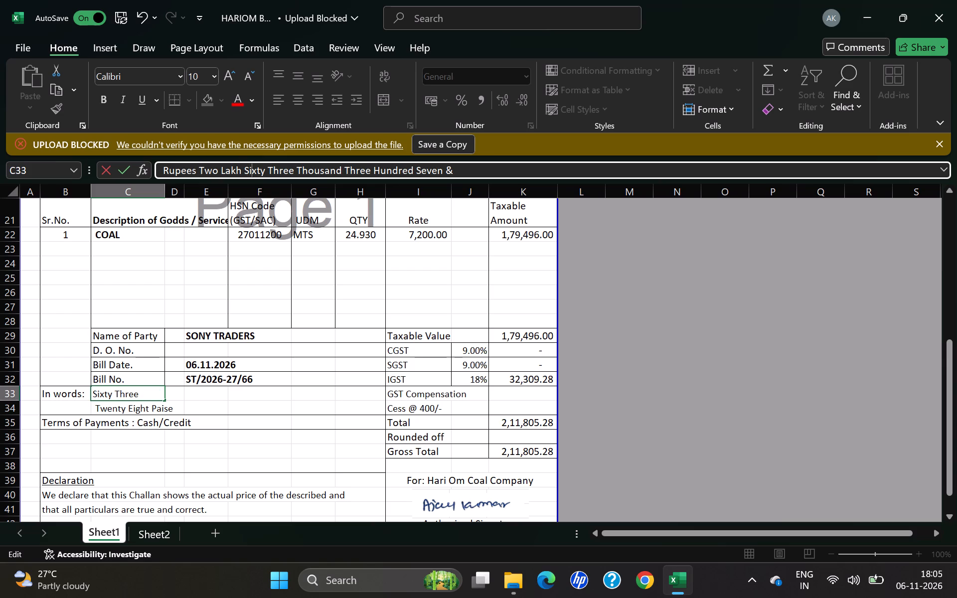
{"action": "key", "text": "Right"}
{"action": "key", "text": "Right"}
{"action": "key", "text": "Right"}
{"action": "key", "text": "Right"}
{"action": "key", "text": "Right"}
{"action": "key", "text": "Right"}
{"action": "key", "text": "Right"}
{"action": "key", "text": "Right"}
{"action": "key", "text": "Right"}
{"action": "key", "text": "BackSpace"}
{"action": "key", "text": "BackSpace"}
{"action": "key", "text": "BackSpace"}
{"action": "key", "text": "BackSpace"}
{"action": "key", "text": "BackSpace"}
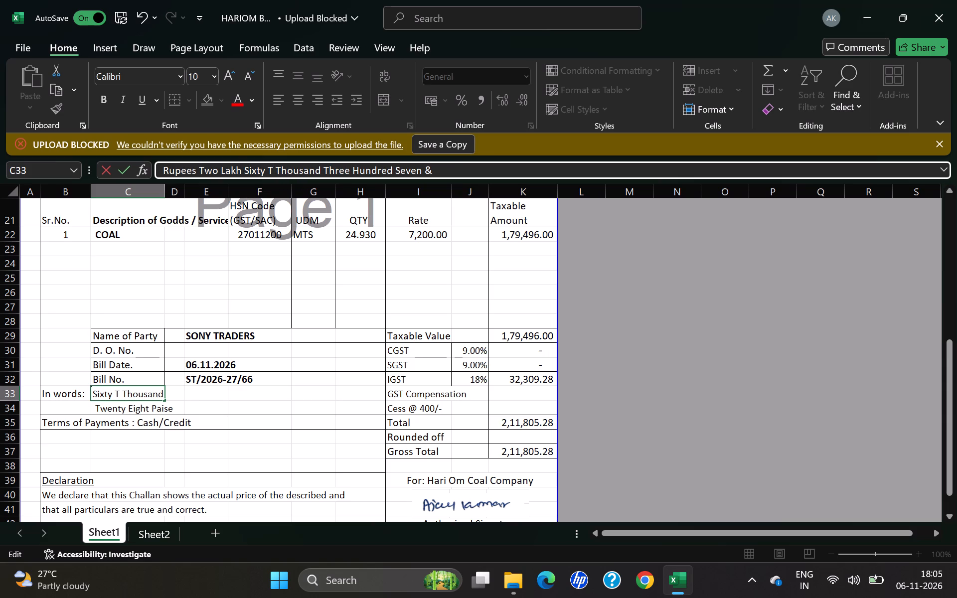
{"action": "key", "text": "BackSpace"}
{"action": "key", "text": "BackSpace"}
{"action": "key", "text": "BackSpace"}
{"action": "key", "text": "BackSpace"}
{"action": "key", "text": "BackSpace"}
{"action": "key", "text": "BackSpace"}
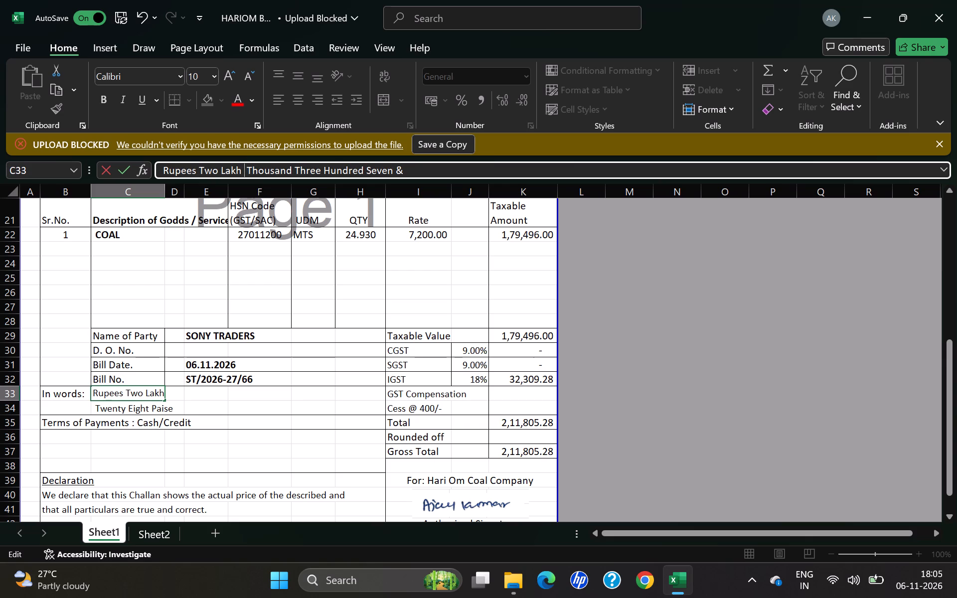
{"action": "key", "text": "shift+e"}
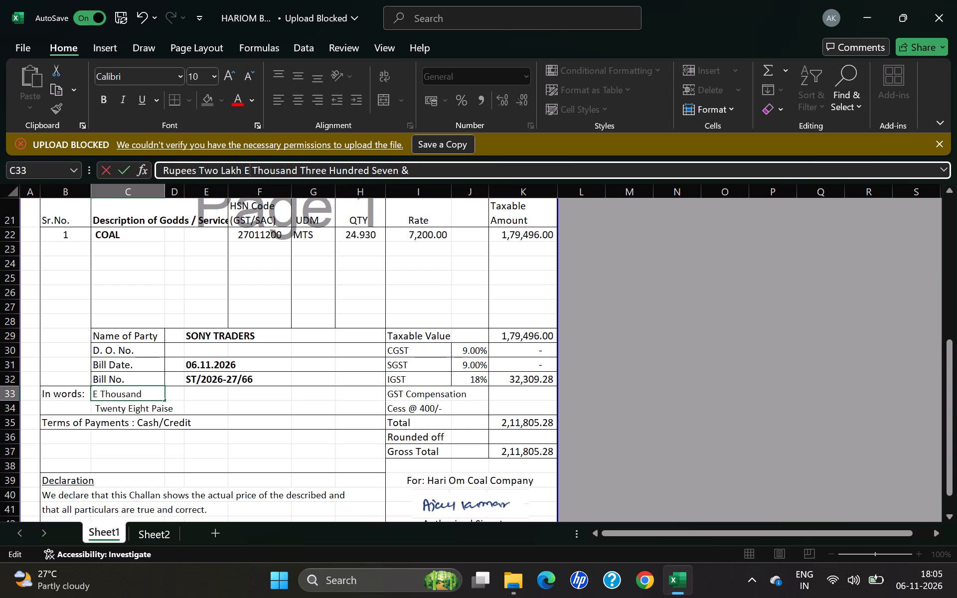
{"action": "key", "text": "l"}
{"action": "key", "text": "e"}
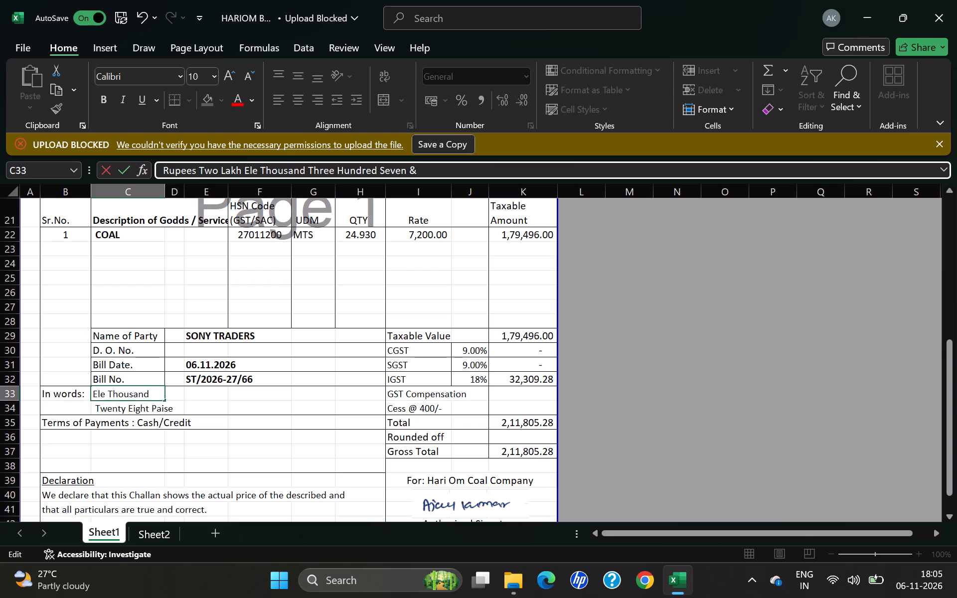
{"action": "key", "text": "v"}
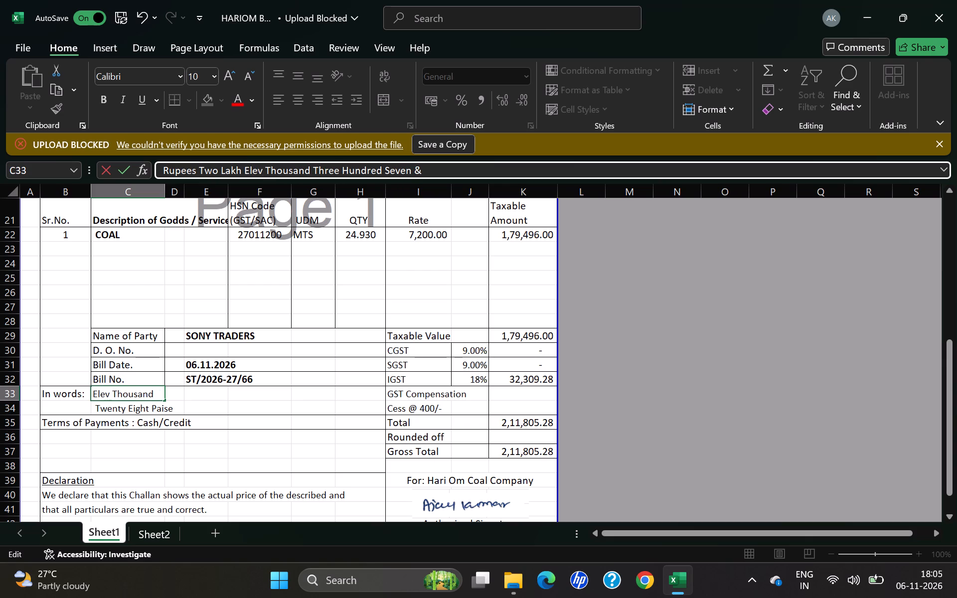
{"action": "key", "text": "e"}
{"action": "key", "text": "n"}
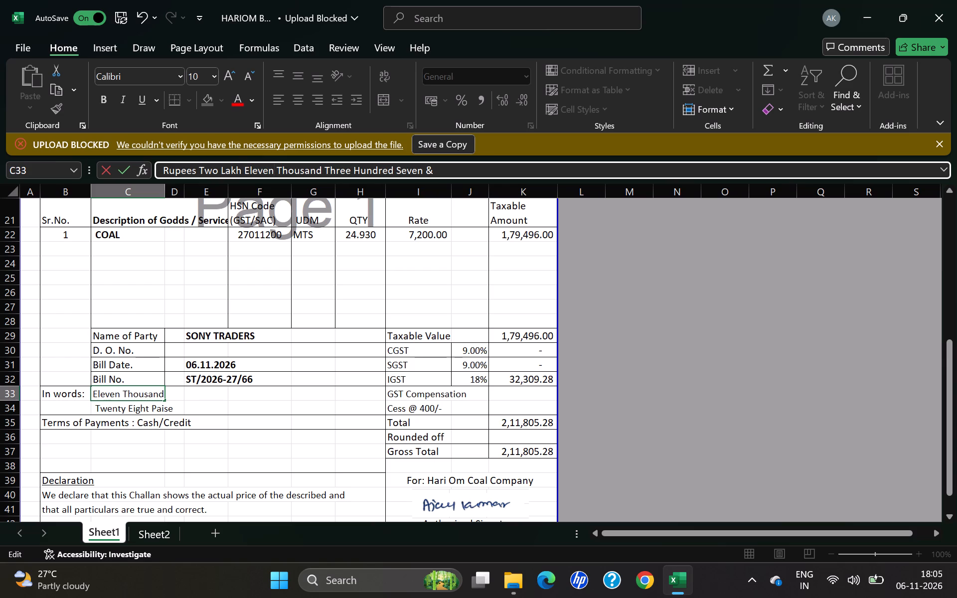
In the amount in words in cell C33, change the hundreds figure to read Eight Hundred.
{"action": "key", "text": "Right"}
{"action": "key", "text": "Right"}
{"action": "key", "text": "Right"}
{"action": "key", "text": "Right"}
{"action": "key", "text": "Right"}
{"action": "key", "text": "Right"}
{"action": "key", "text": "Right"}
{"action": "key", "text": "Right"}
{"action": "key", "text": "Right"}
{"action": "key", "text": "Right"}
{"action": "key", "text": "Right"}
{"action": "key", "text": "Right"}
{"action": "key", "text": "Right"}
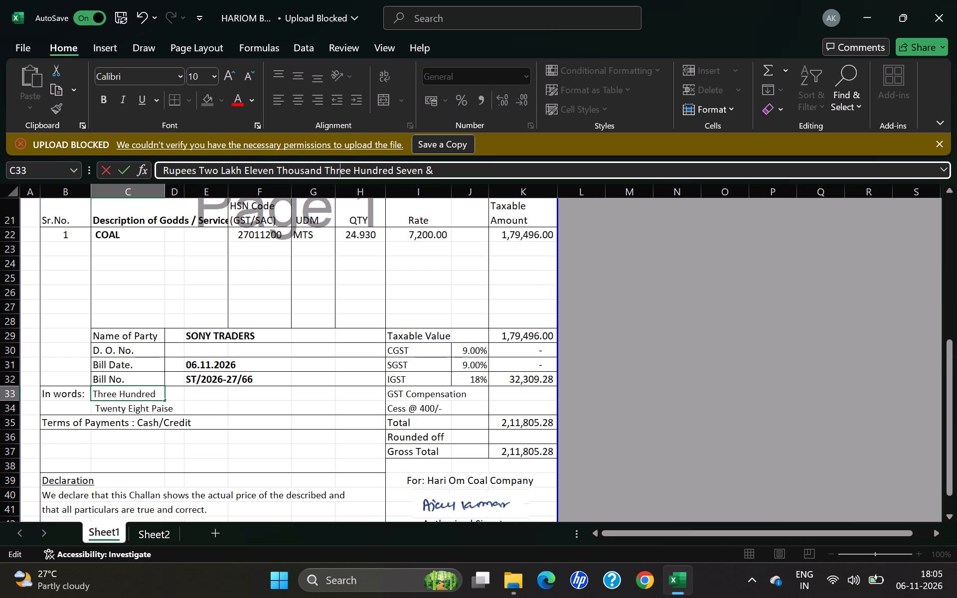
{"action": "key", "text": "Right"}
{"action": "key", "text": "Right"}
{"action": "key", "text": "BackSpace"}
{"action": "key", "text": "BackSpace"}
{"action": "key", "text": "BackSpace"}
{"action": "key", "text": "BackSpace"}
{"action": "key", "text": "BackSpace"}
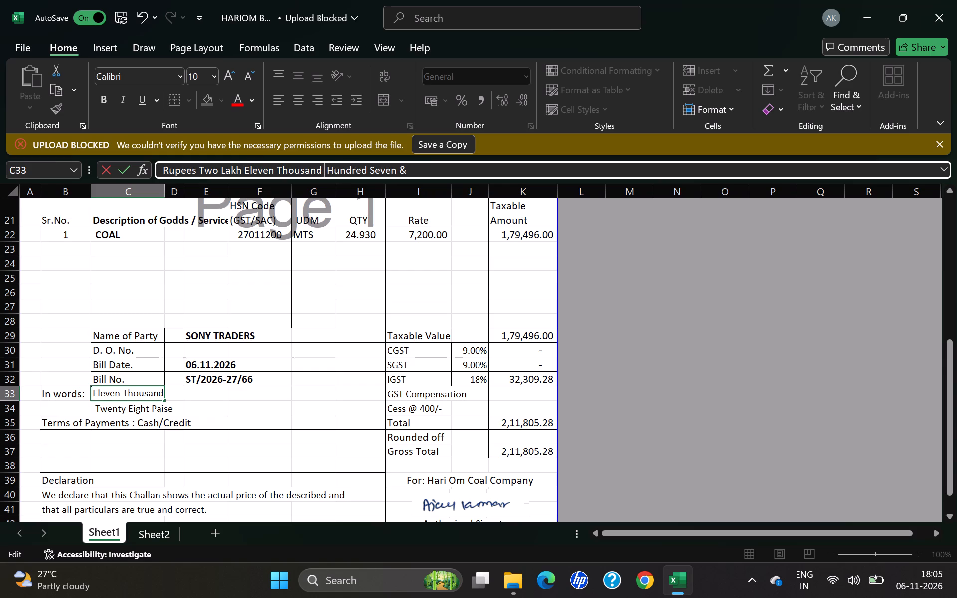
{"action": "key", "text": "shift+e"}
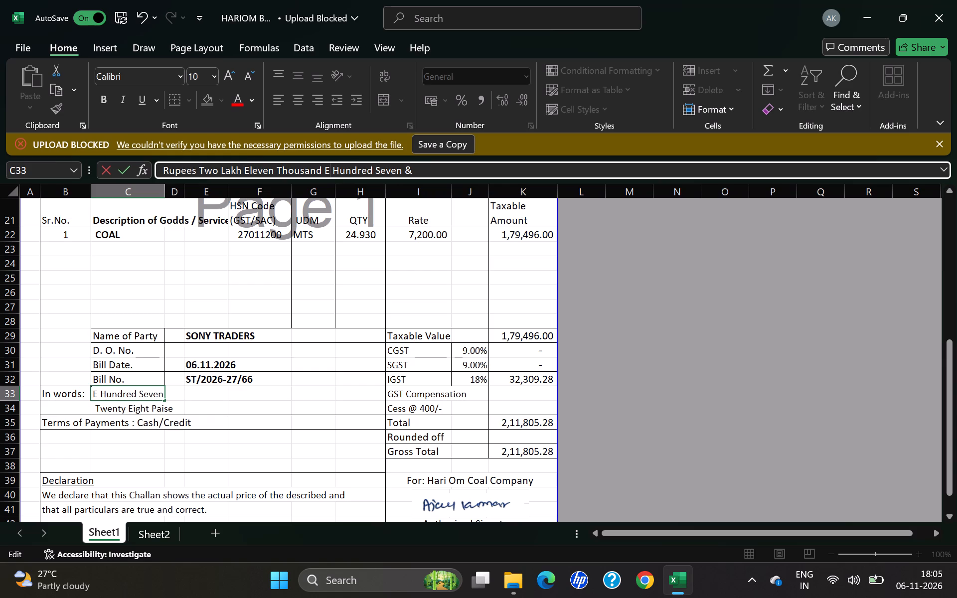
{"action": "key", "text": "i"}
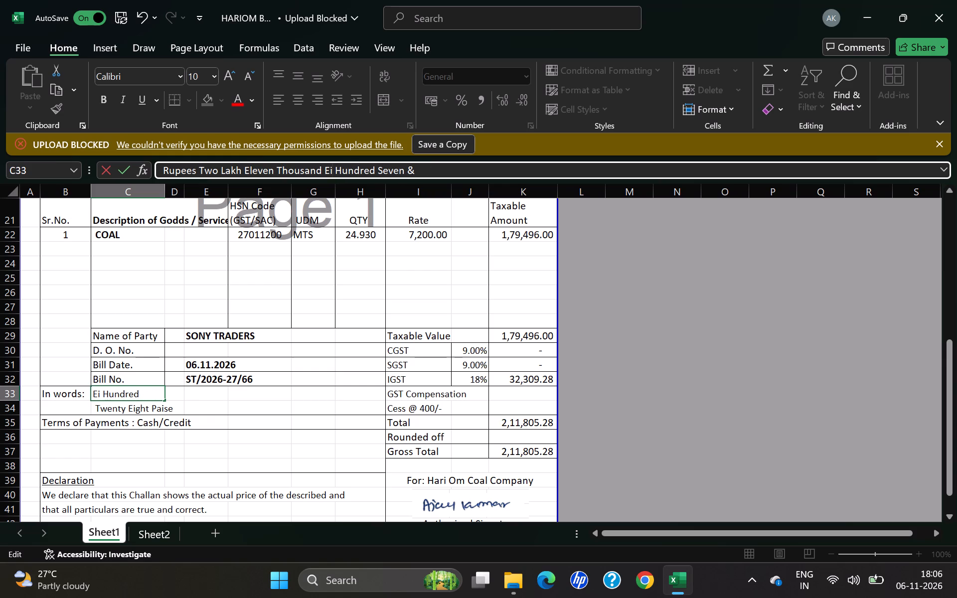
{"action": "type", "text": "gh"}
{"action": "key", "text": "t"}
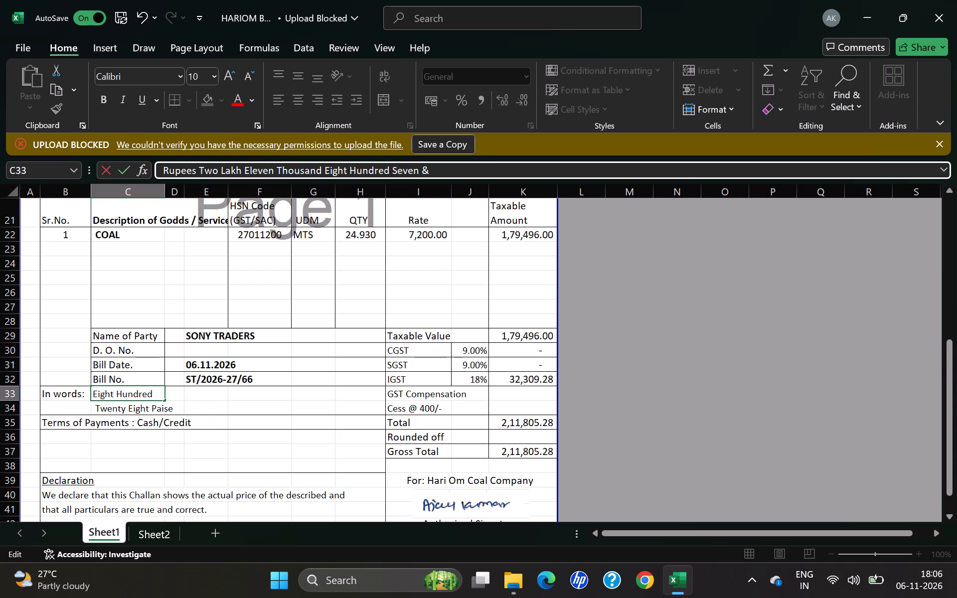
Change the final rupee figure of the amount in words in cell C33 to Five, keeping the ampersand after it.
{"action": "key", "text": "Right"}
{"action": "key", "text": "Right"}
{"action": "key", "text": "Right"}
{"action": "key", "text": "Right"}
{"action": "key", "text": "Right"}
{"action": "key", "text": "Right"}
{"action": "key", "text": "Right"}
{"action": "key", "text": "Right"}
{"action": "key", "text": "Right"}
{"action": "key", "text": "Right"}
{"action": "key", "text": "Right"}
{"action": "key", "text": "Right"}
{"action": "key", "text": "Right"}
{"action": "key", "text": "Right"}
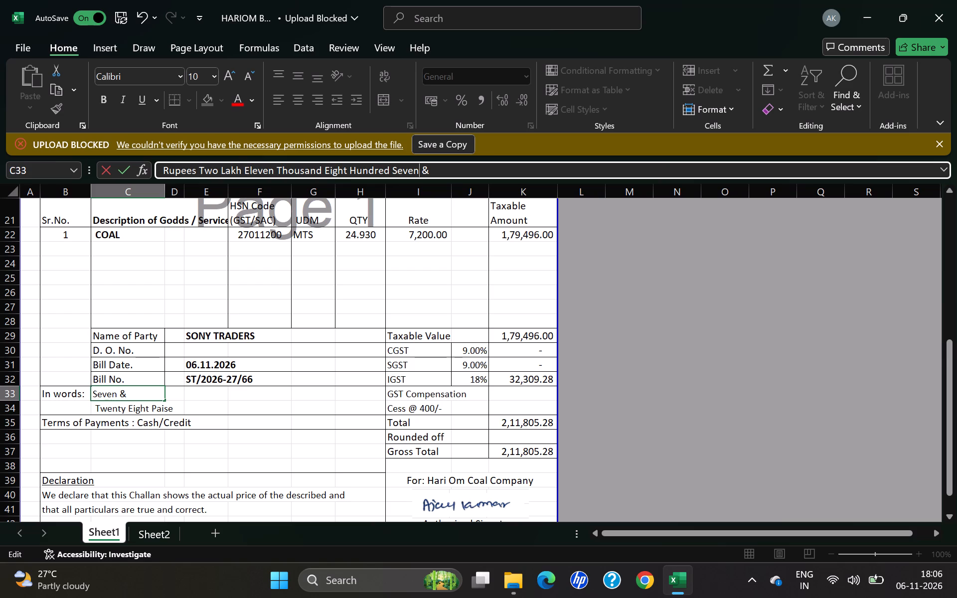
{"action": "key", "text": "BackSpace"}
{"action": "key", "text": "BackSpace"}
{"action": "key", "text": "BackSpace"}
{"action": "key", "text": "BackSpace"}
{"action": "key", "text": "BackSpace"}
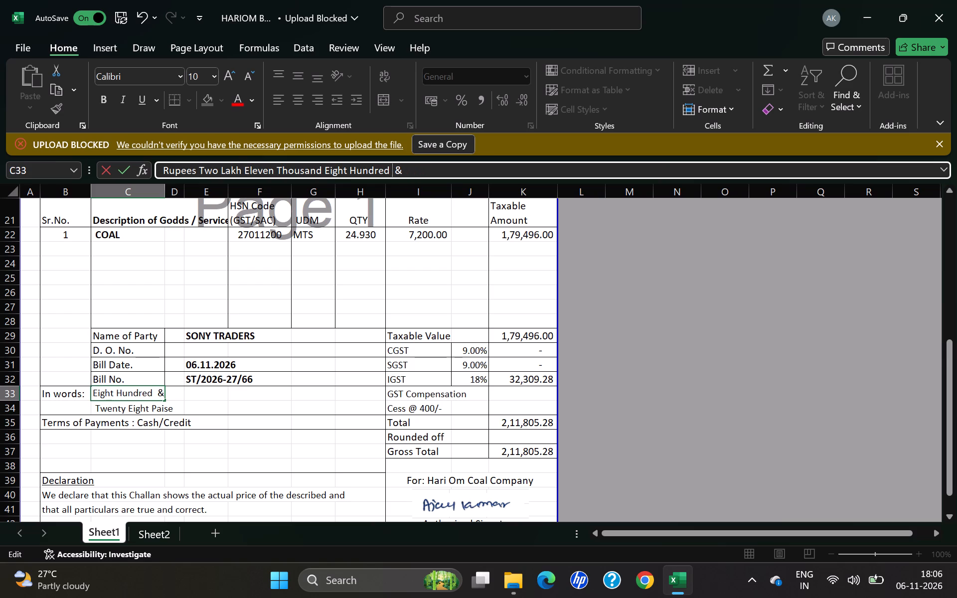
{"action": "key", "text": "shift+f"}
{"action": "key", "text": "i"}
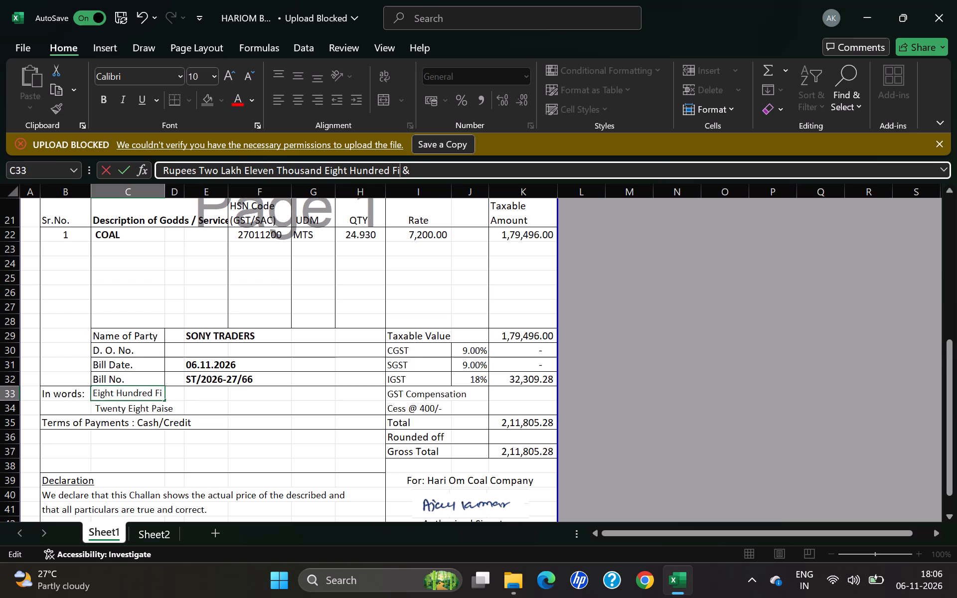
{"action": "key", "text": "v"}
{"action": "key", "text": "e"}
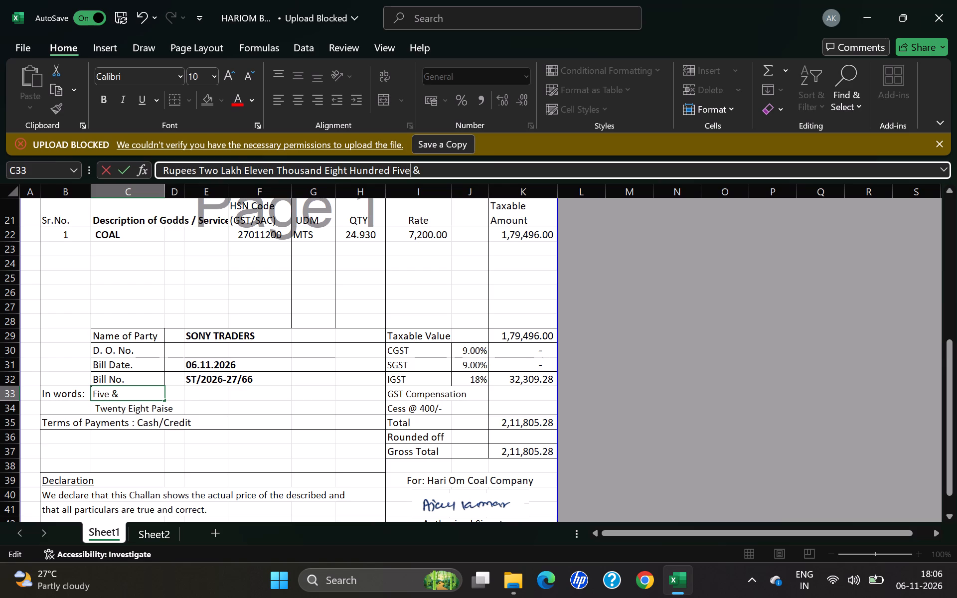
{"action": "key", "text": "Return"}
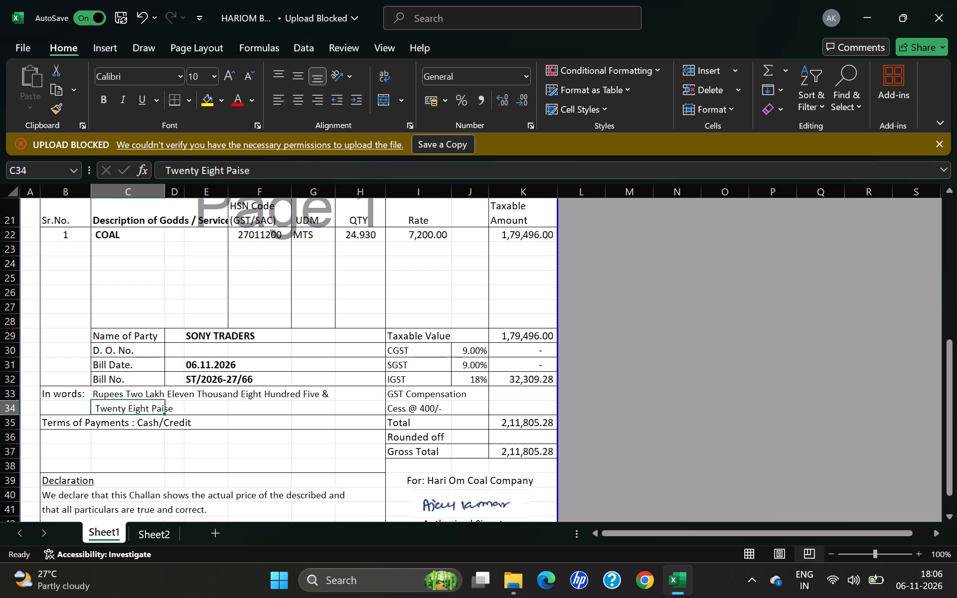
Check the paise wording in cell C34, and review the invoice header and buyer details in the upper rows.
{"action": "left_click", "coordinate": [259, 170]}
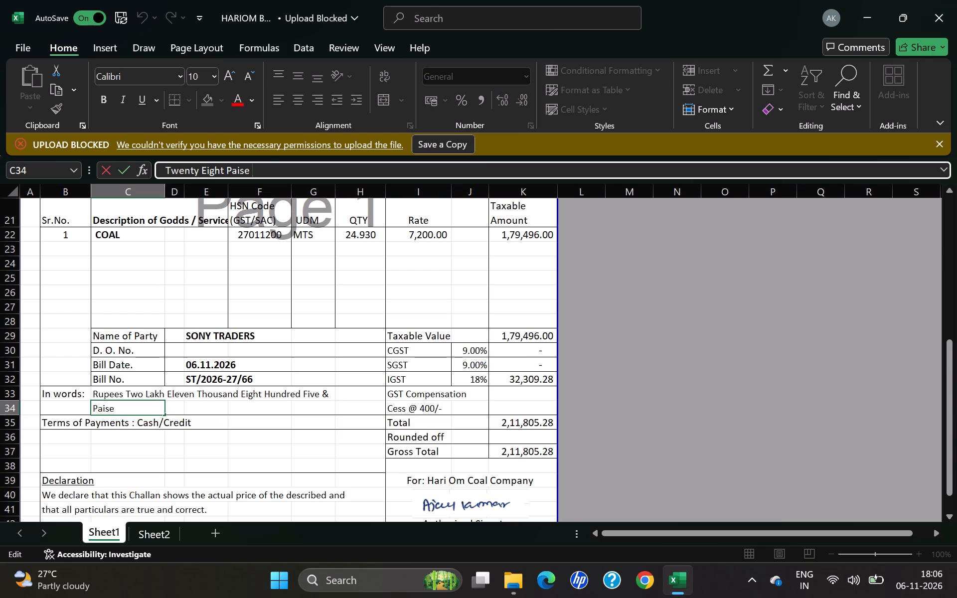
{"action": "key", "text": "Left"}
{"action": "key", "text": "Left"}
{"action": "key", "text": "Left"}
{"action": "key", "text": "Left"}
{"action": "key", "text": "Left"}
{"action": "key", "text": "Left"}
{"action": "key", "text": "Left"}
{"action": "key", "text": "Return"}
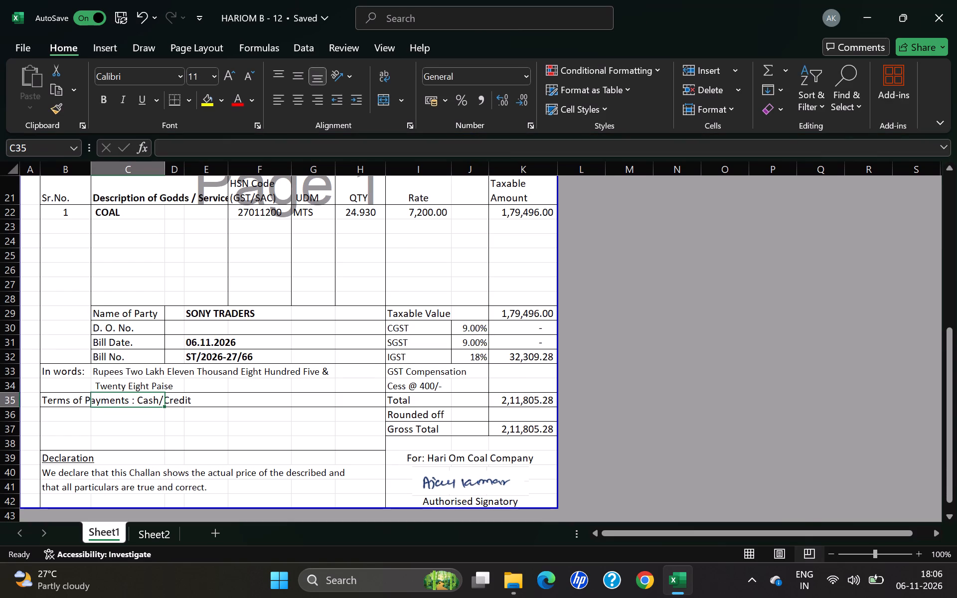
{"action": "scroll", "coordinate": [336, 361], "scroll_direction": "up", "scroll_amount": 1}
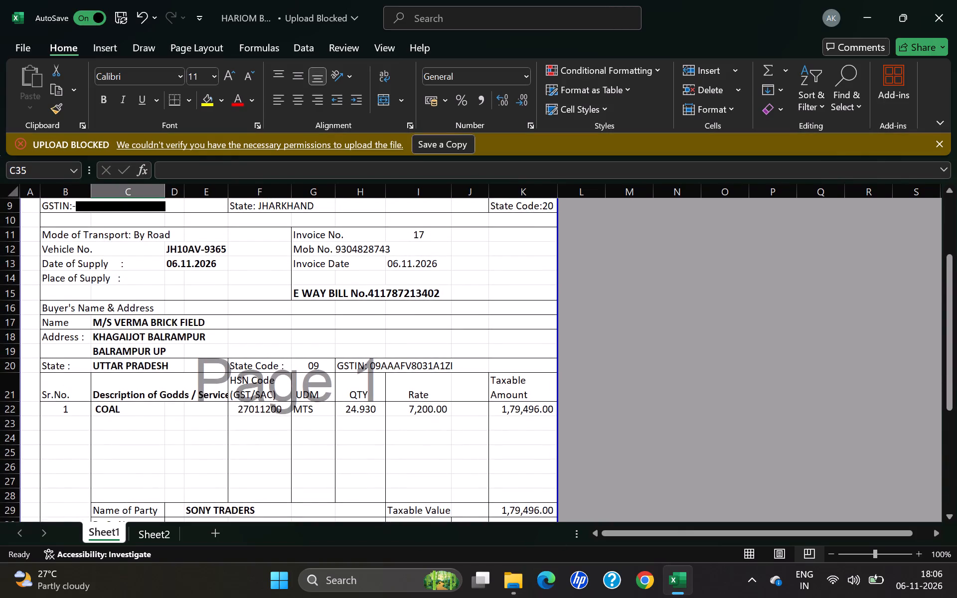
{"action": "scroll", "coordinate": [240, 347], "scroll_direction": "up", "scroll_amount": 1}
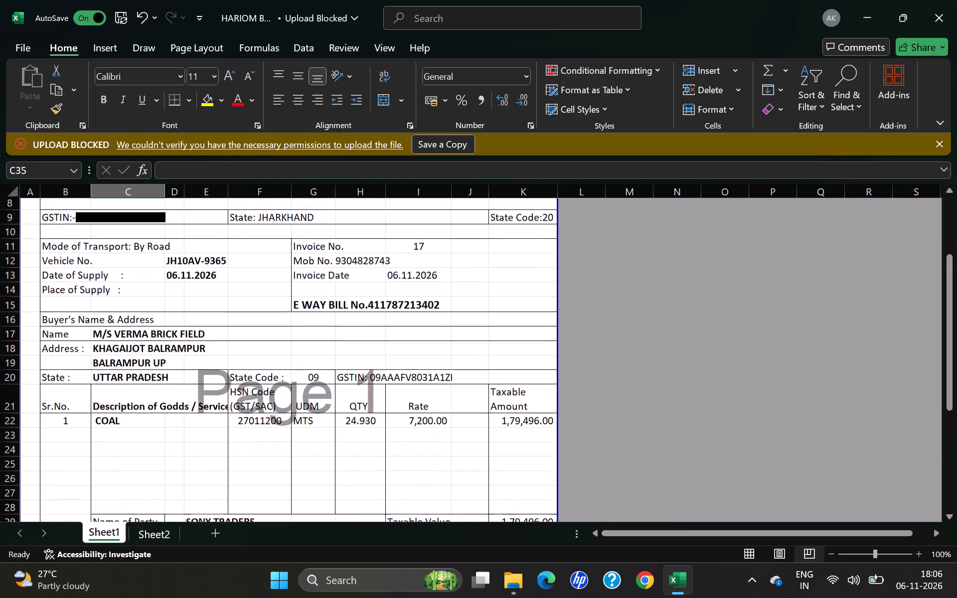
{"action": "scroll", "coordinate": [240, 347], "scroll_direction": "up", "scroll_amount": 1}
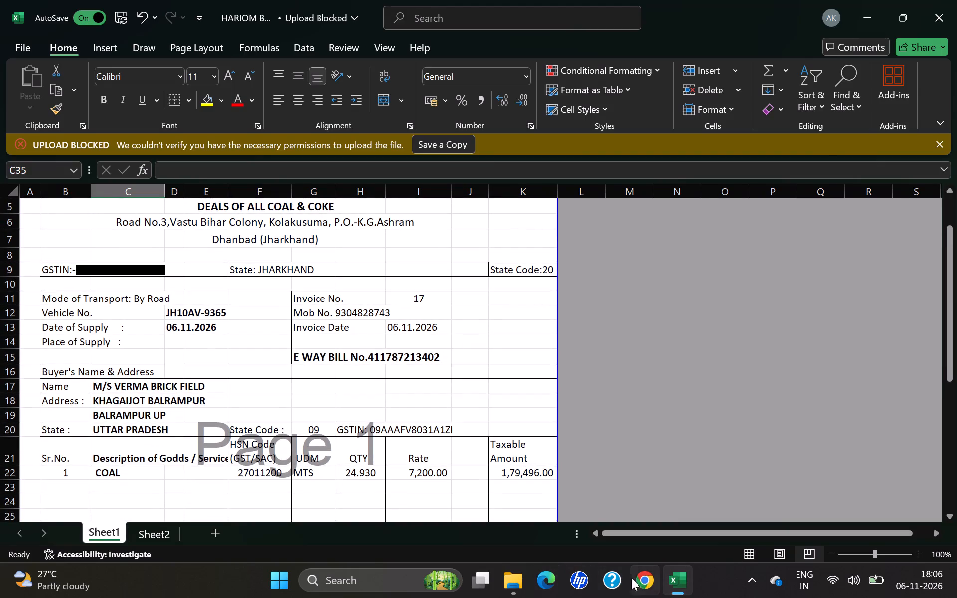
Switch to Google Chrome and open a browser window with the Ajay profile.
{"action": "left_click", "coordinate": [645, 583]}
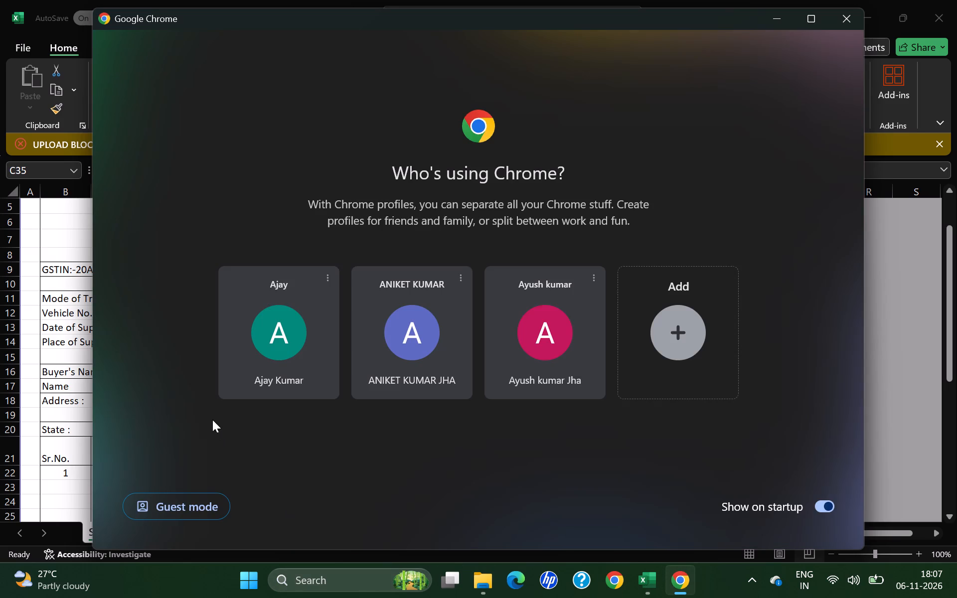
{"action": "left_click", "coordinate": [295, 333]}
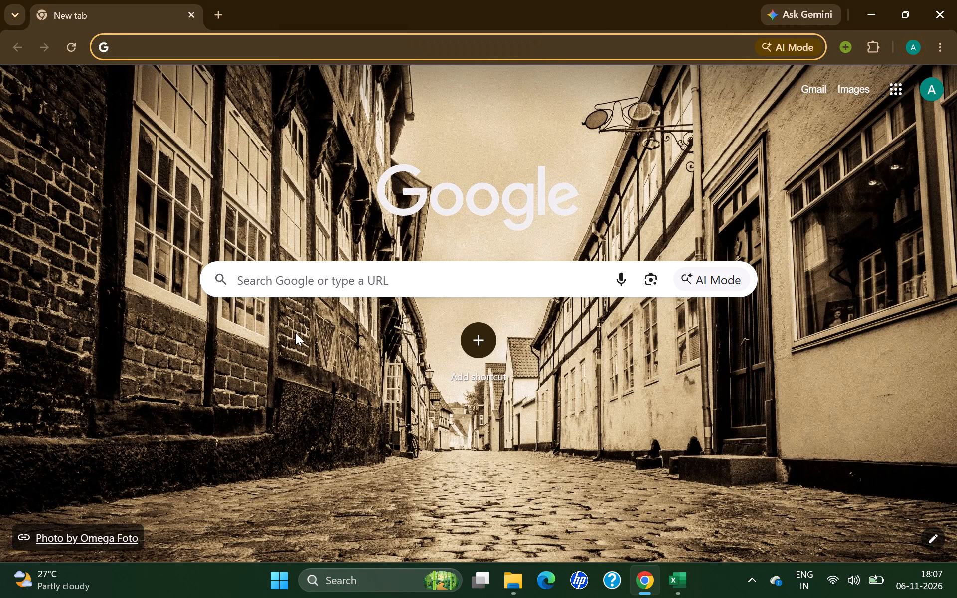
Look up the e-way bill site in the browser using the text eway.
{"action": "key", "text": "e"}
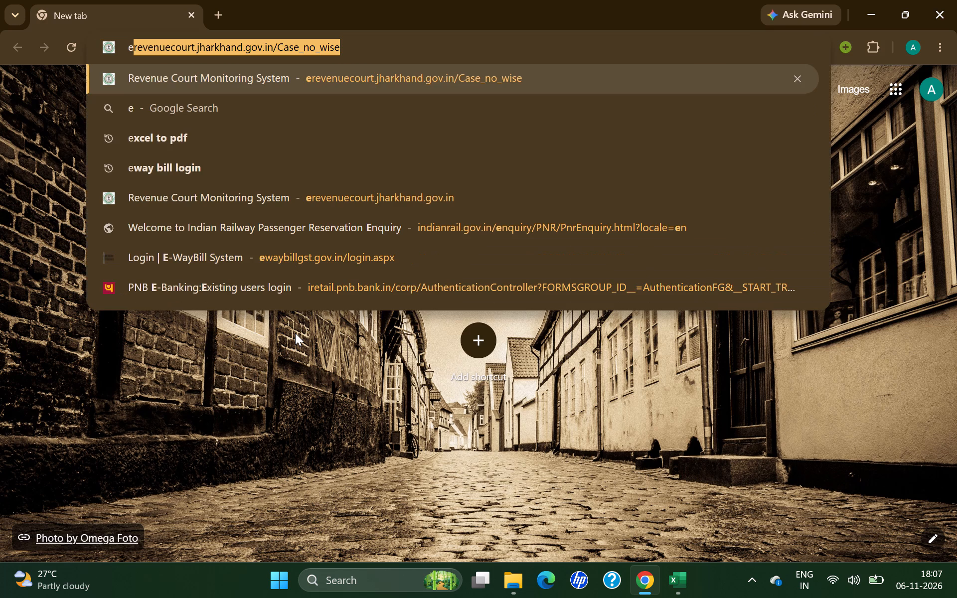
{"action": "type", "text": "wa"}
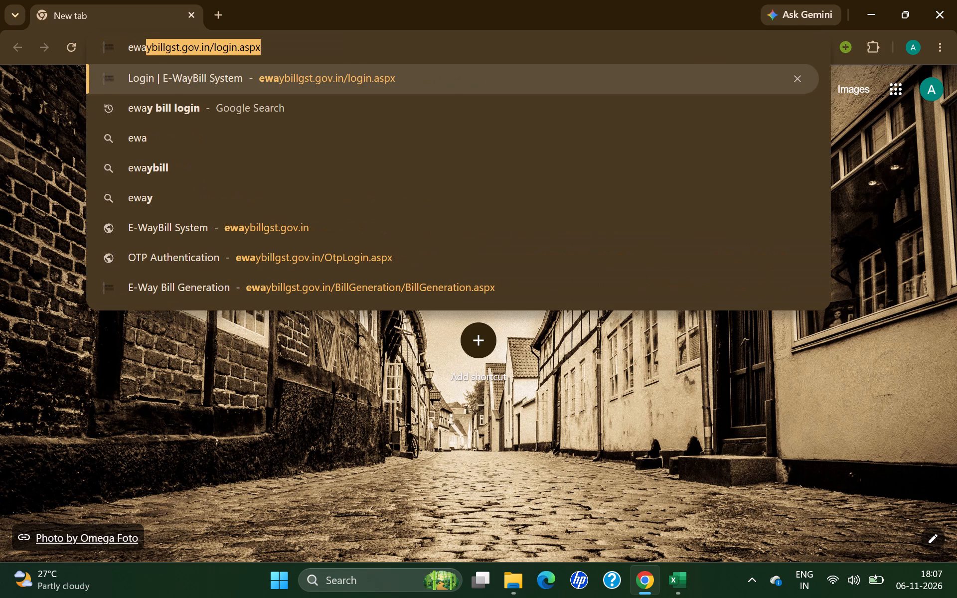
{"action": "key", "text": "y"}
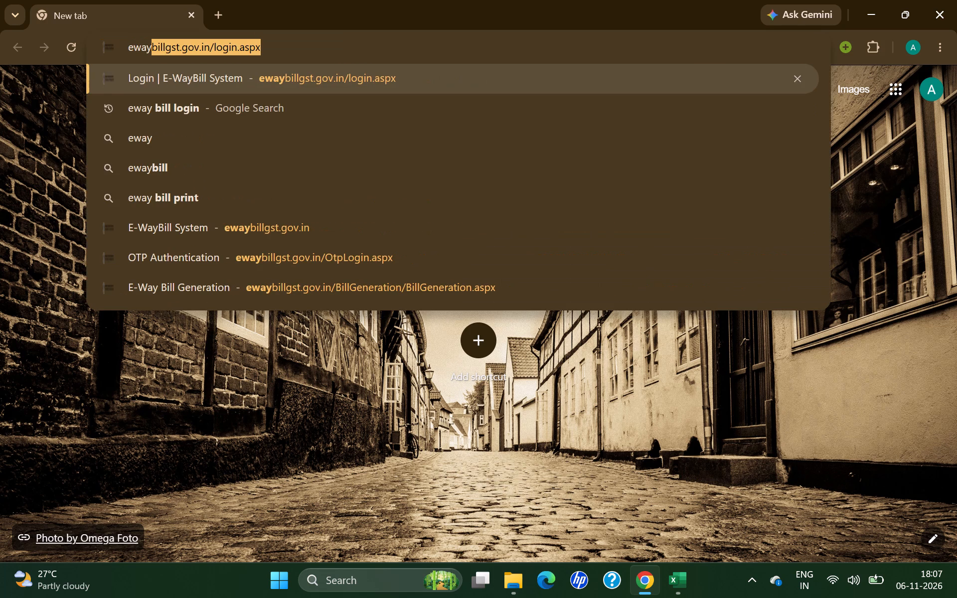
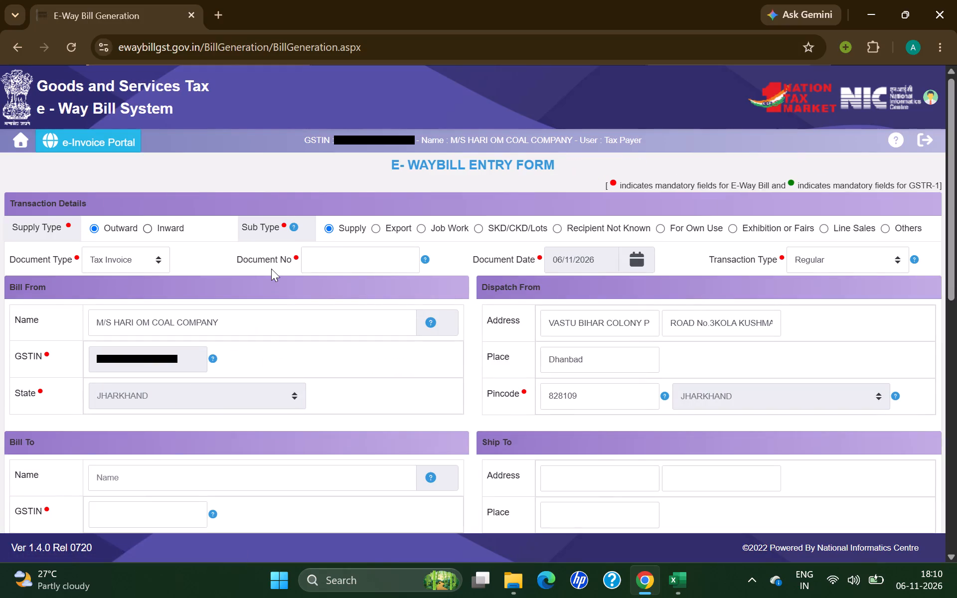
Fill in the transaction details with document number 17 and transaction type Bill From - Dispatch From.
{"action": "left_click", "coordinate": [325, 259]}
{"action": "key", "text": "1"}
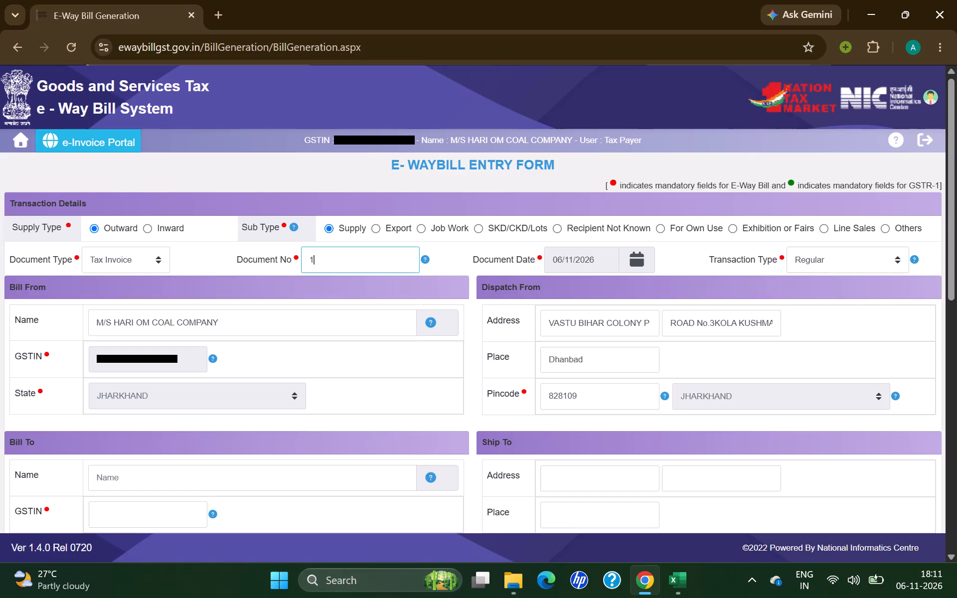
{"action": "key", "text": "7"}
{"action": "left_click", "coordinate": [830, 256]}
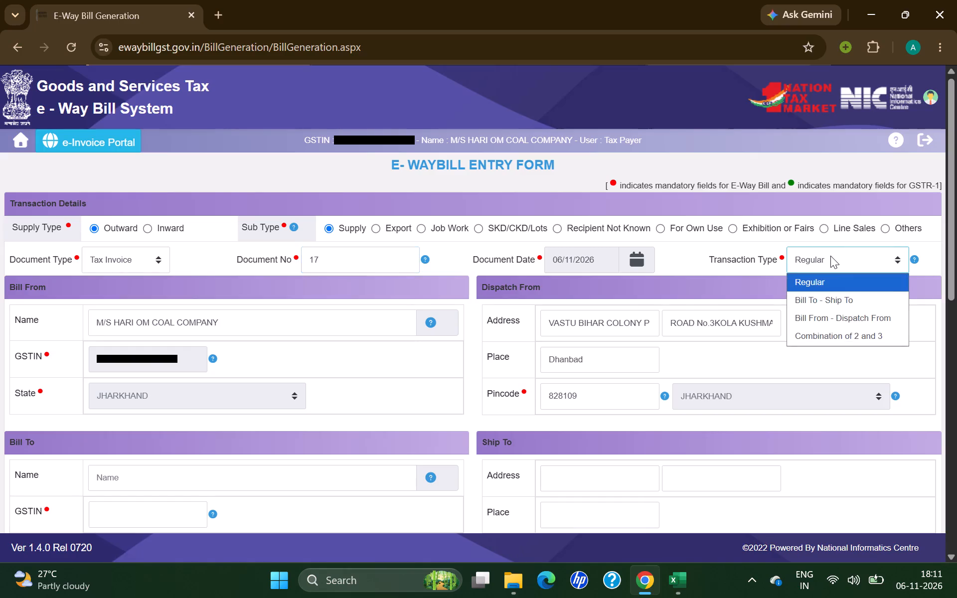
{"action": "left_click", "coordinate": [845, 319]}
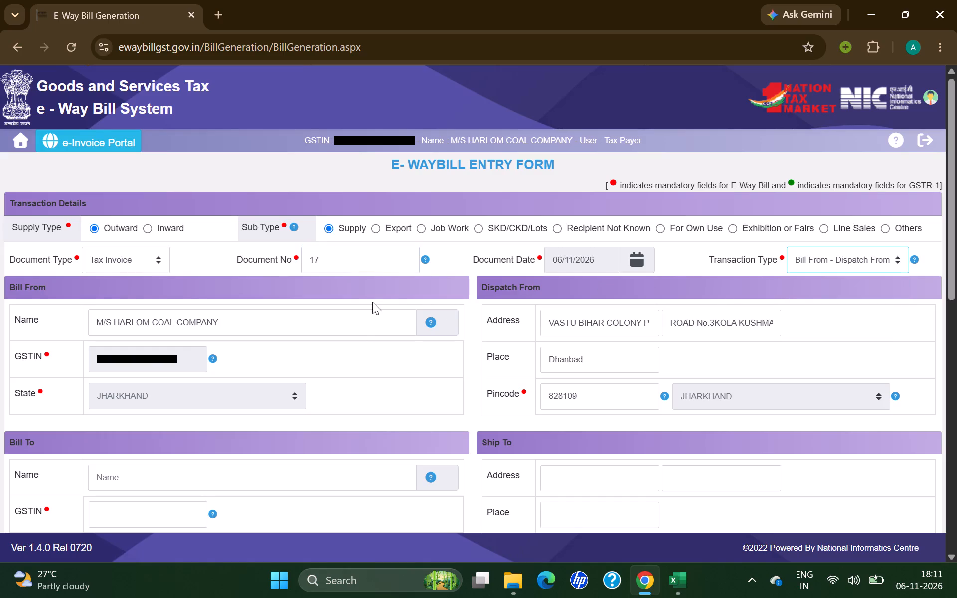
Enter the GSTIN of buyer M/S VERMA BRICK FIELD under Bill To, copying it from the invoice workbook in Excel.
{"action": "scroll", "coordinate": [460, 370], "scroll_direction": "down", "scroll_amount": 2}
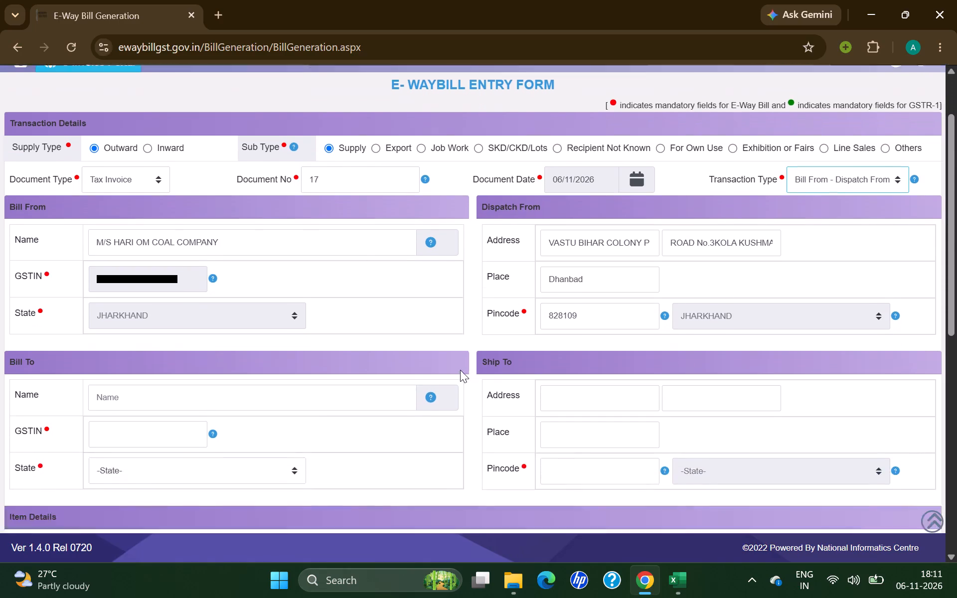
{"action": "scroll", "coordinate": [460, 370], "scroll_direction": "down", "scroll_amount": 1}
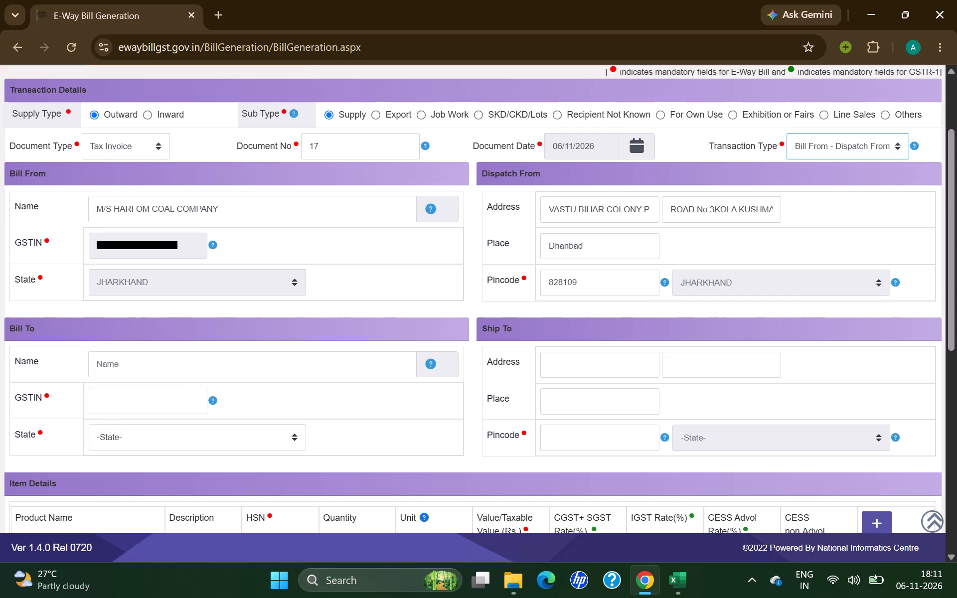
{"action": "left_click", "coordinate": [111, 406]}
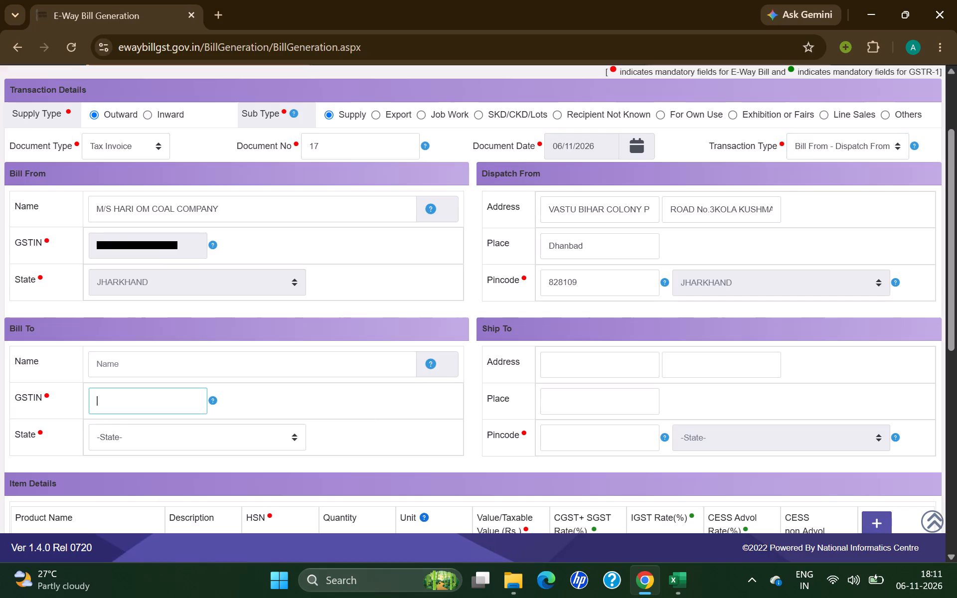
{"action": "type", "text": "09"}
{"action": "left_click", "coordinate": [679, 579]}
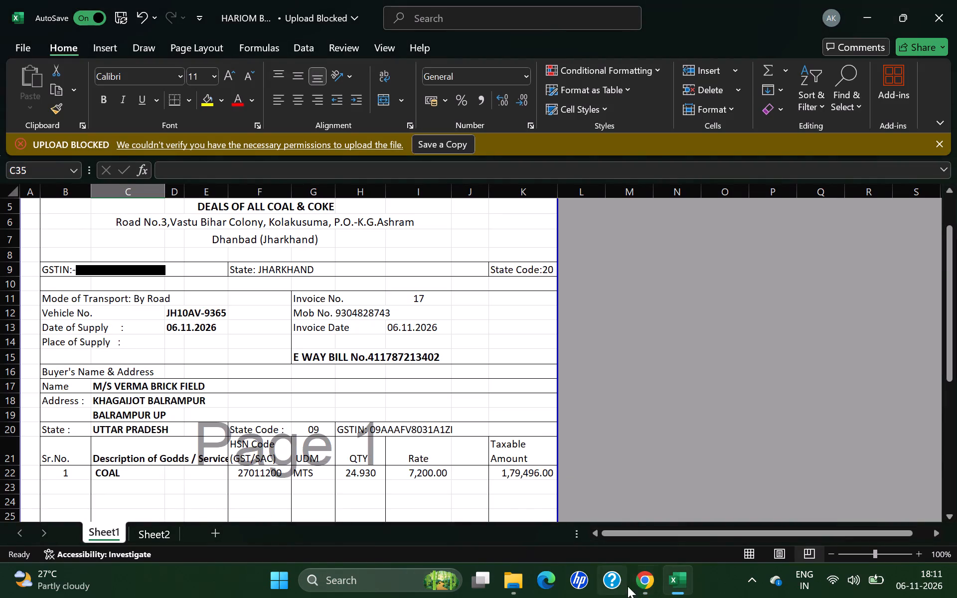
{"action": "left_click", "coordinate": [643, 580]}
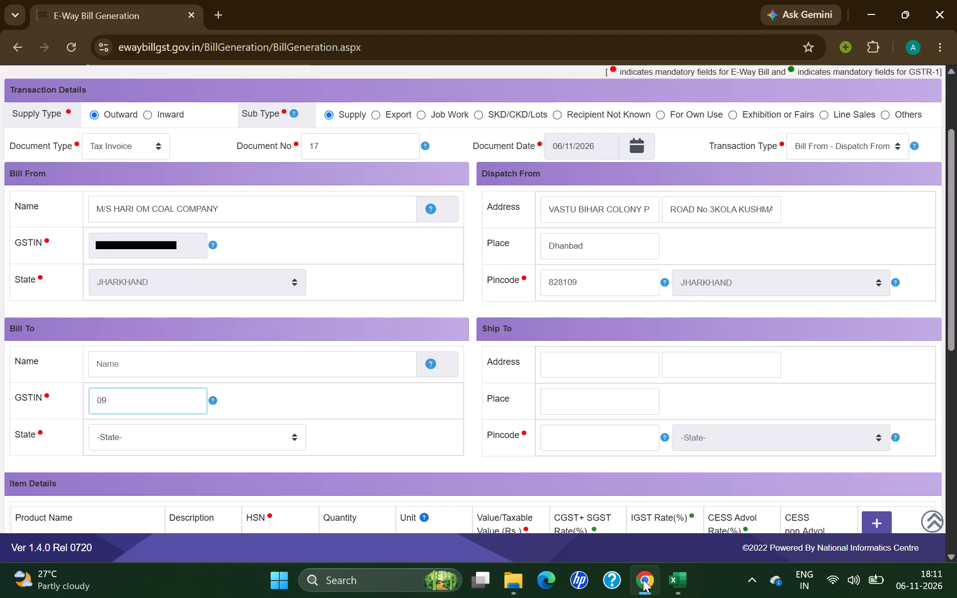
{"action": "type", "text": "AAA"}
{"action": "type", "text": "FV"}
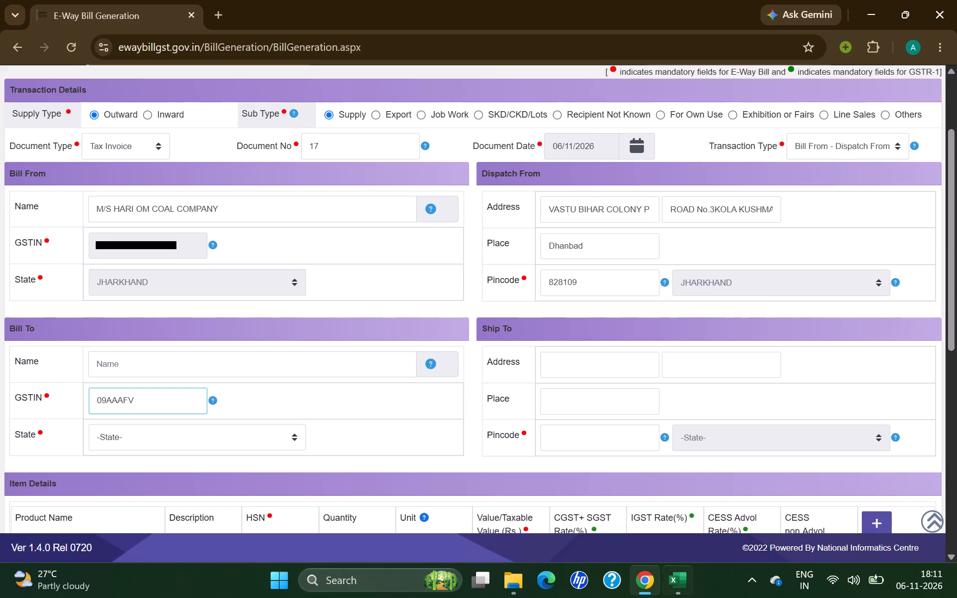
{"action": "left_click", "coordinate": [646, 587]}
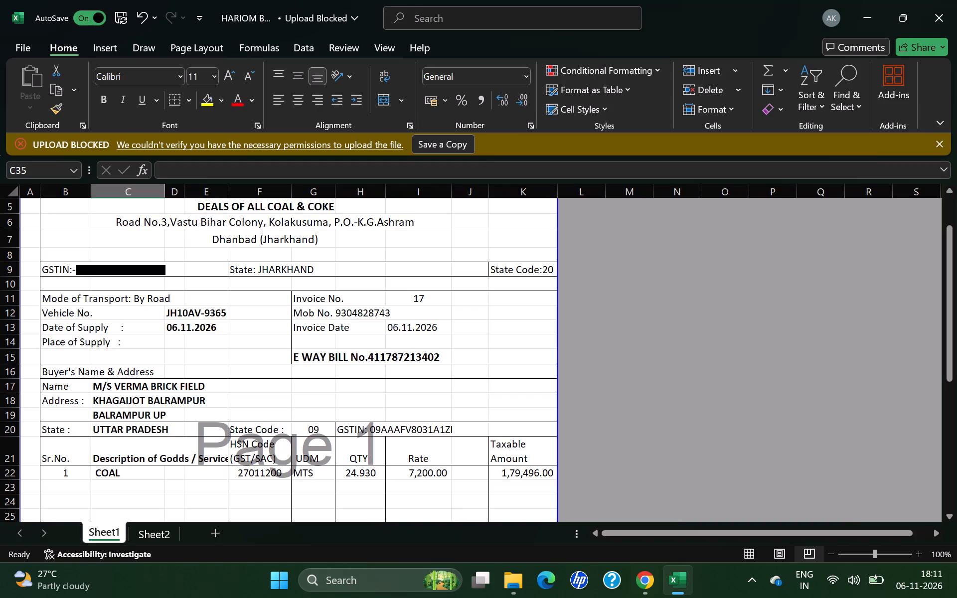
{"action": "left_click", "coordinate": [645, 582]}
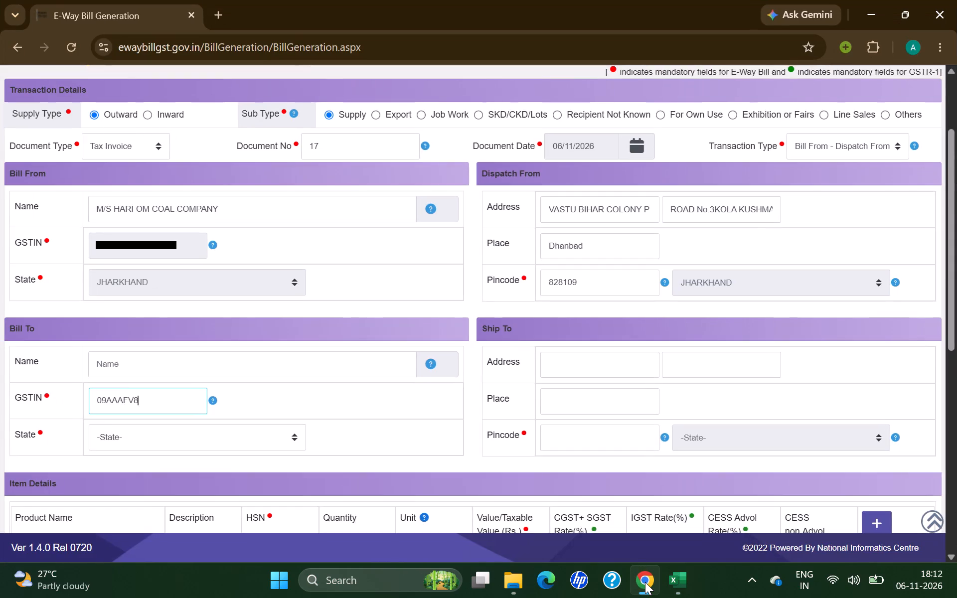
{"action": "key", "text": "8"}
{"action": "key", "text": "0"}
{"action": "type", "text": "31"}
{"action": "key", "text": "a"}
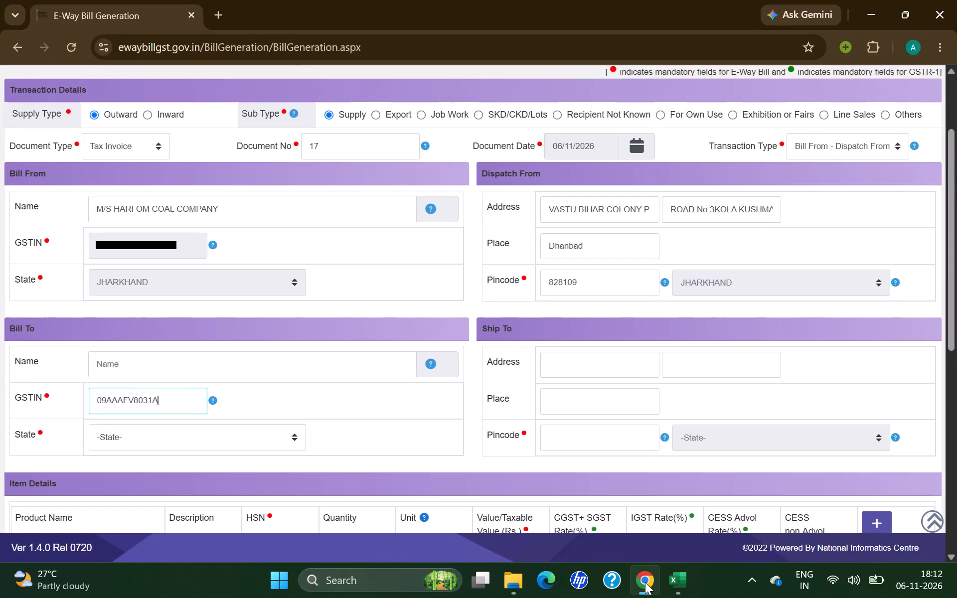
{"action": "left_click", "coordinate": [673, 581]}
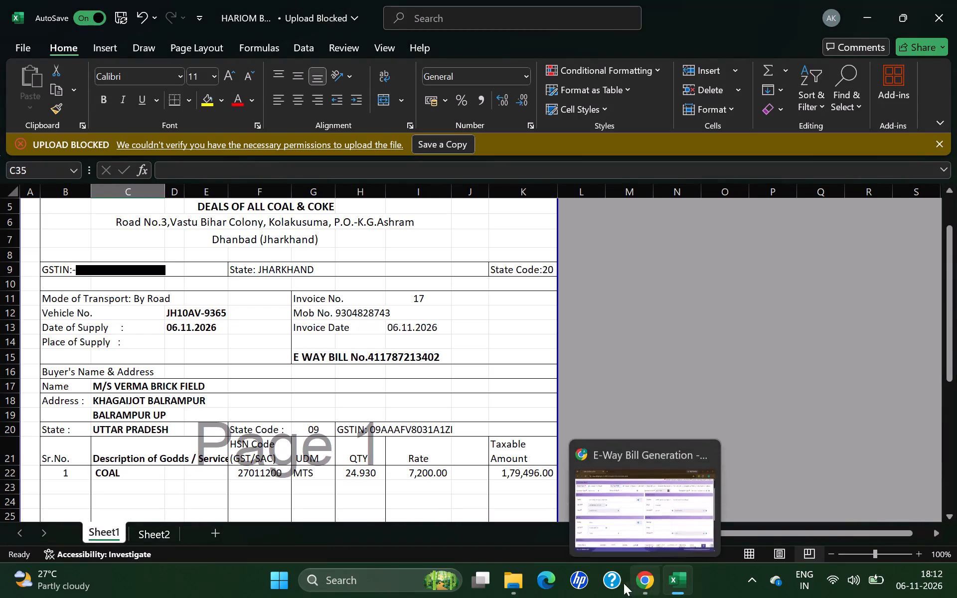
{"action": "left_click", "coordinate": [642, 583]}
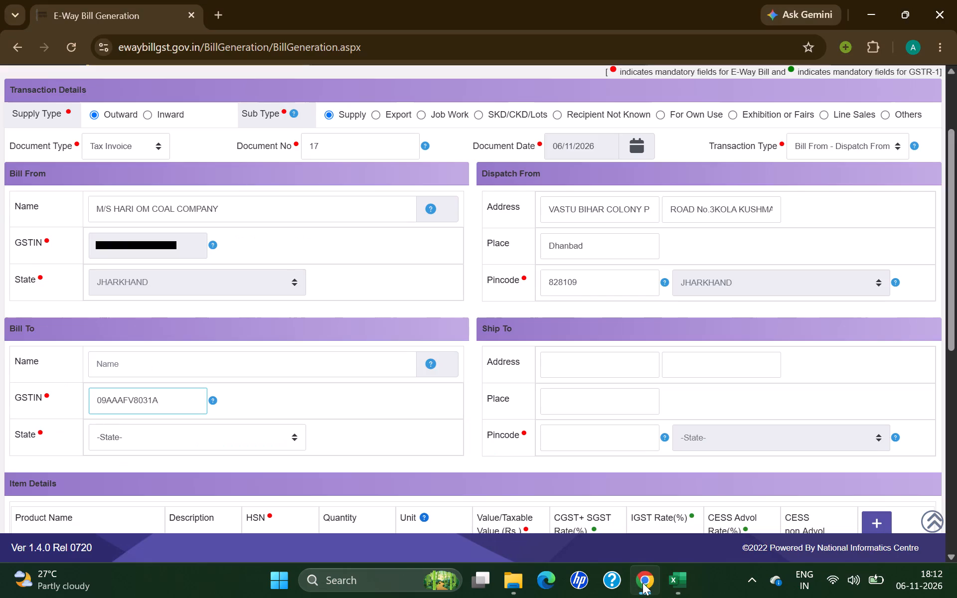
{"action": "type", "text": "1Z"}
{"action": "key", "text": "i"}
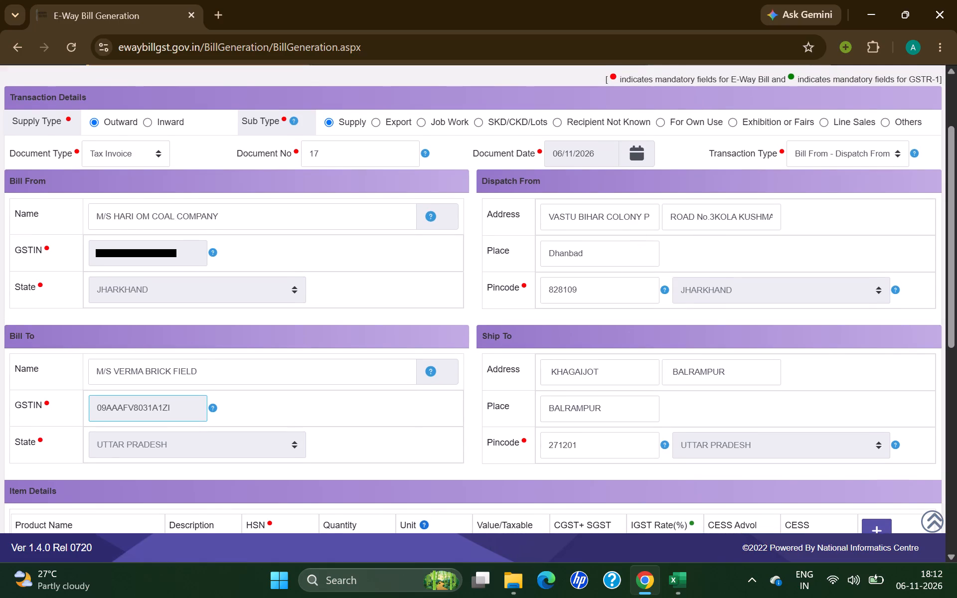
Clear the existing text from the first address line under Dispatch From.
{"action": "left_click", "coordinate": [652, 210]}
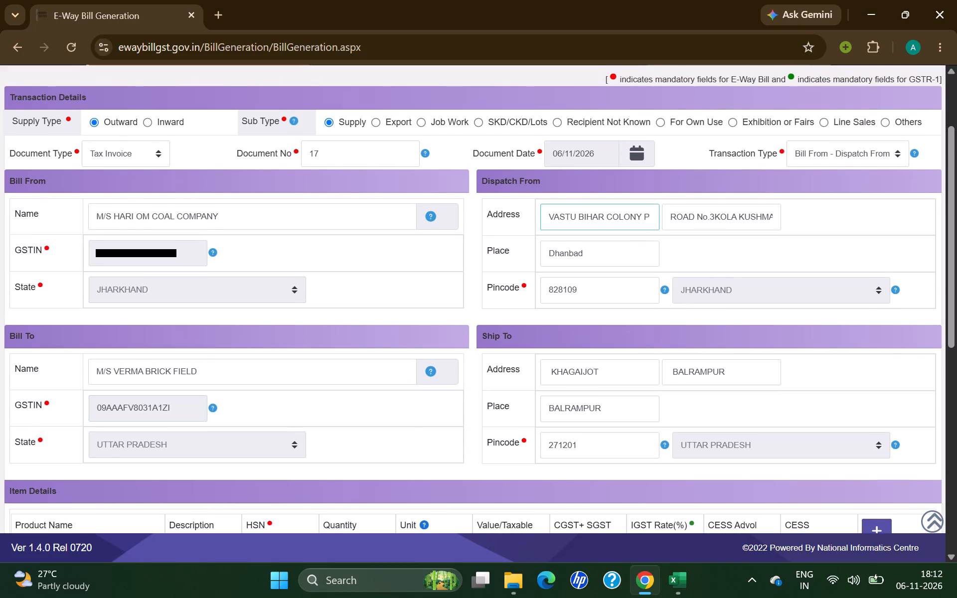
{"action": "key", "text": "BackSpace"}
{"action": "key", "text": "BackSpace"}
{"action": "key", "text": "BackSpace"}
{"action": "key", "text": "BackSpace"}
{"action": "key", "text": "BackSpace"}
{"action": "key", "text": "BackSpace"}
{"action": "key", "text": "BackSpace"}
{"action": "key", "text": "BackSpace"}
{"action": "key", "text": "BackSpace"}
{"action": "key", "text": "BackSpace"}
{"action": "key", "text": "BackSpace"}
{"action": "key", "text": "BackSpace"}
{"action": "key", "text": "BackSpace"}
{"action": "key", "text": "BackSpace"}
{"action": "key", "text": "BackSpace"}
{"action": "key", "text": "BackSpace"}
{"action": "key", "text": "BackSpace"}
{"action": "key", "text": "BackSpace"}
{"action": "key", "text": "BackSpace"}
{"action": "key", "text": "BackSpace"}
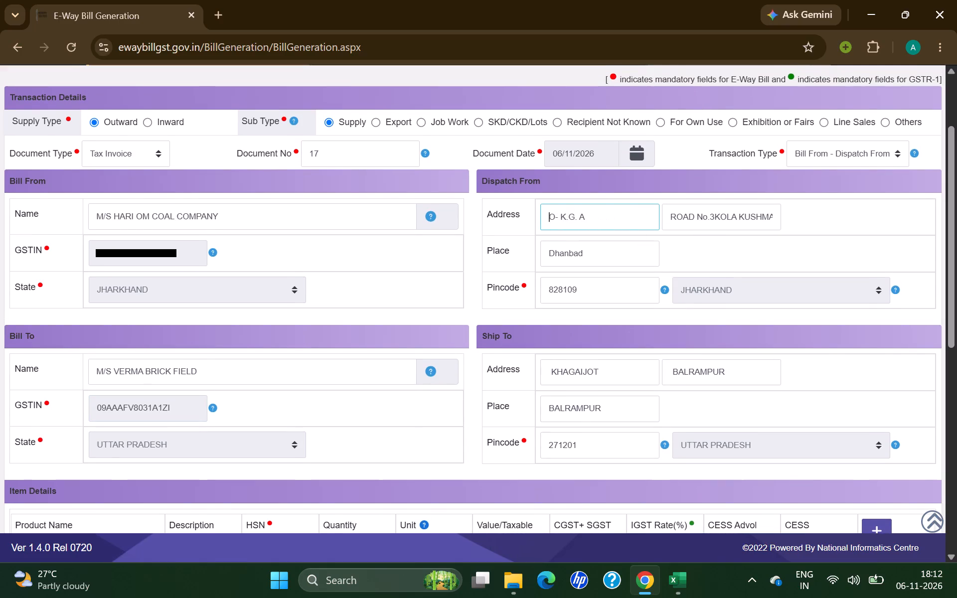
{"action": "left_click", "coordinate": [612, 208]}
{"action": "key", "text": "BackSpace"}
{"action": "key", "text": "BackSpace"}
{"action": "key", "text": "BackSpace"}
{"action": "key", "text": "BackSpace"}
{"action": "key", "text": "BackSpace"}
{"action": "key", "text": "BackSpace"}
{"action": "key", "text": "BackSpace"}
{"action": "key", "text": "BackSpace"}
{"action": "key", "text": "BackSpace"}
{"action": "key", "text": "BackSpace"}
{"action": "key", "text": "BackSpace"}
{"action": "key", "text": "BackSpace"}
{"action": "key", "text": "BackSpace"}
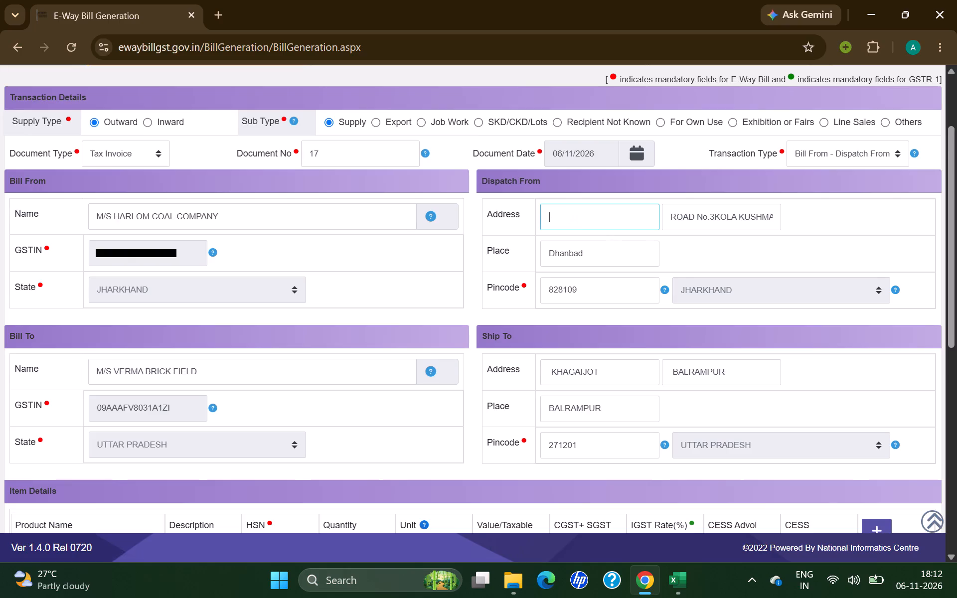
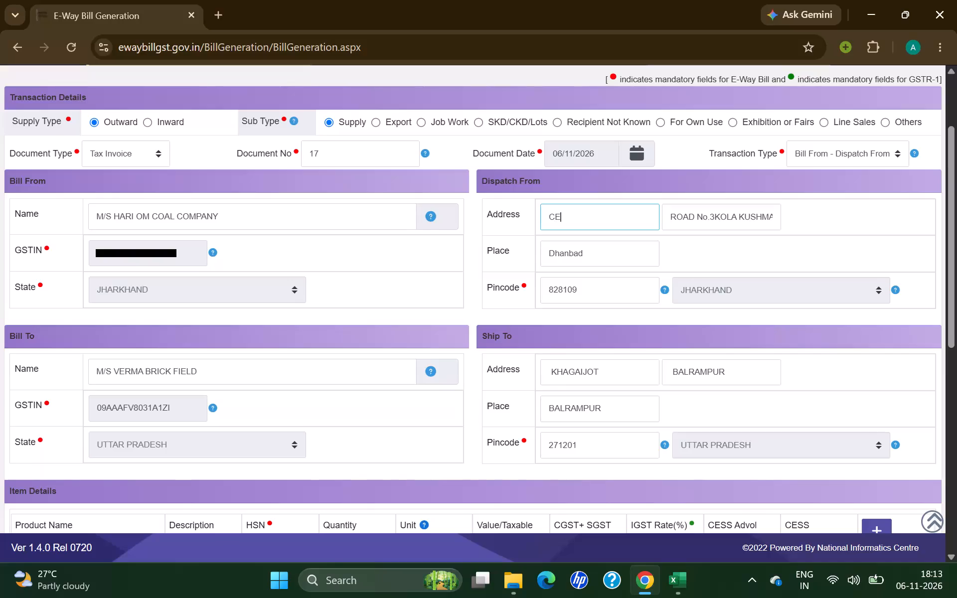
Enter CENTRAL COALFIELDS LIMITED as the first address line under Dispatch From.
{"action": "key", "text": "n"}
{"action": "type", "text": "TRA"}
{"action": "key", "text": "l"}
{"action": "key", "text": "space"}
{"action": "key", "text": "c"}
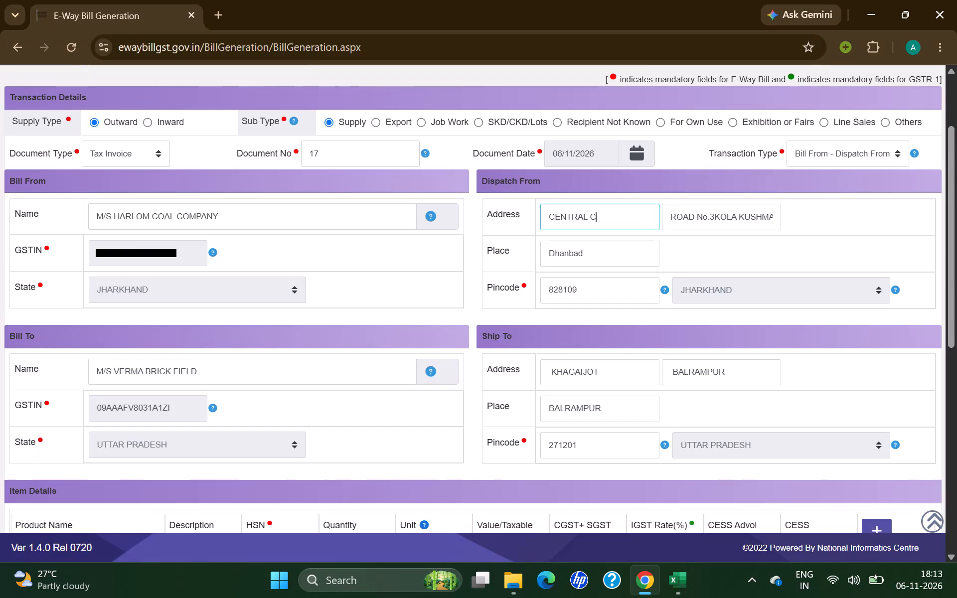
{"action": "type", "text": "OA"}
{"action": "key", "text": "l"}
{"action": "key", "text": "space"}
{"action": "key", "text": "BackSpace"}
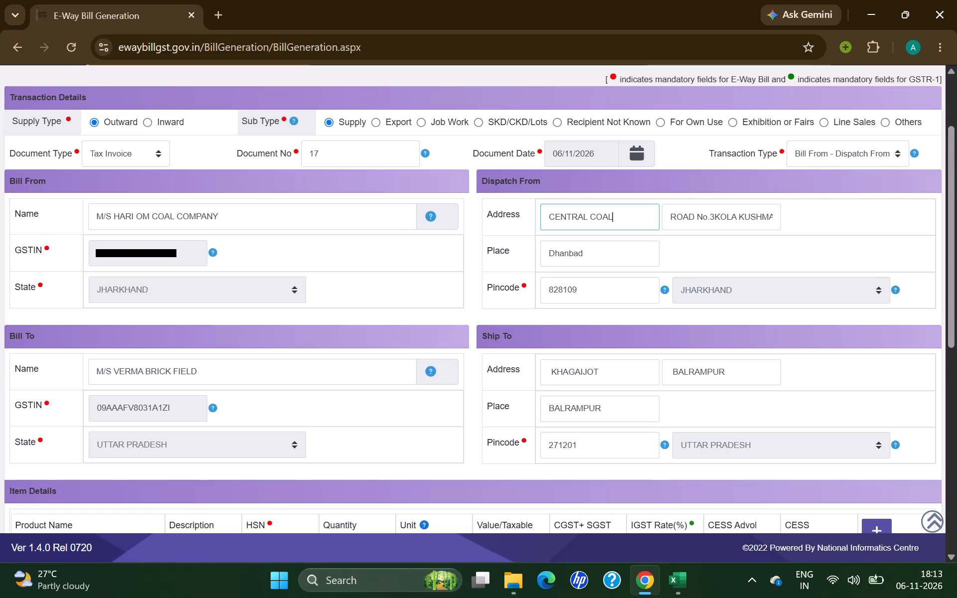
{"action": "key", "text": "f"}
{"action": "key", "text": "i"}
{"action": "key", "text": "e"}
{"action": "key", "text": "l"}
{"action": "key", "text": "d"}
{"action": "key", "text": "s"}
{"action": "key", "text": "space"}
{"action": "type", "text": "LI"}
{"action": "type", "text": "MIT"}
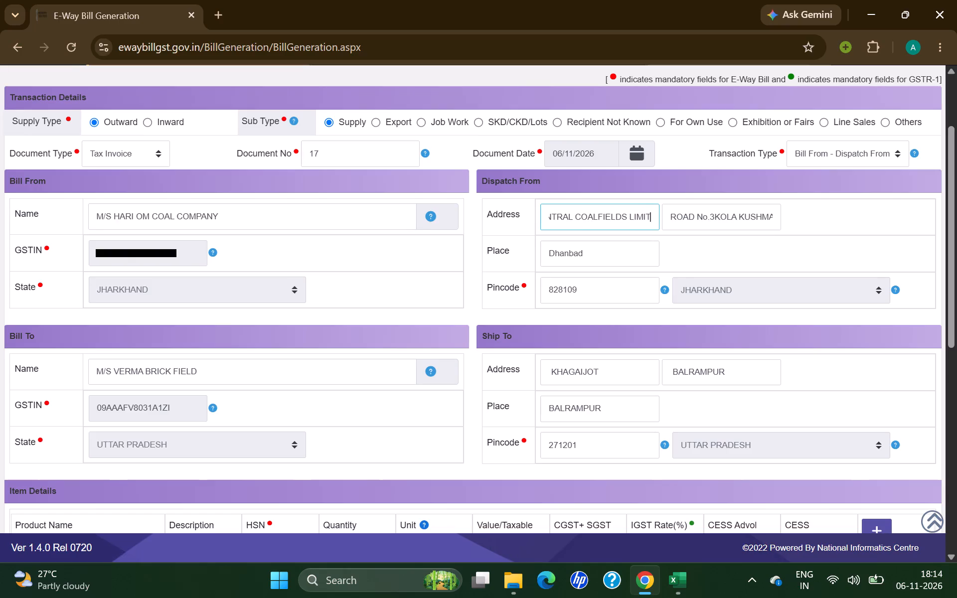
{"action": "type", "text": "ED"}
Replace the second address line under Dispatch From with RAJRAPPA COAL.
{"action": "left_click", "coordinate": [771, 217]}
{"action": "key", "text": "BackSpace"}
{"action": "key", "text": "BackSpace"}
{"action": "key", "text": "BackSpace"}
{"action": "key", "text": "BackSpace"}
{"action": "key", "text": "BackSpace"}
{"action": "key", "text": "BackSpace"}
{"action": "key", "text": "BackSpace"}
{"action": "key", "text": "BackSpace"}
{"action": "key", "text": "BackSpace"}
{"action": "key", "text": "BackSpace"}
{"action": "key", "text": "BackSpace"}
{"action": "key", "text": "BackSpace"}
{"action": "key", "text": "BackSpace"}
{"action": "key", "text": "BackSpace"}
{"action": "key", "text": "BackSpace"}
{"action": "key", "text": "BackSpace"}
{"action": "key", "text": "BackSpace"}
{"action": "key", "text": "BackSpace"}
{"action": "key", "text": "BackSpace"}
{"action": "key", "text": "BackSpace"}
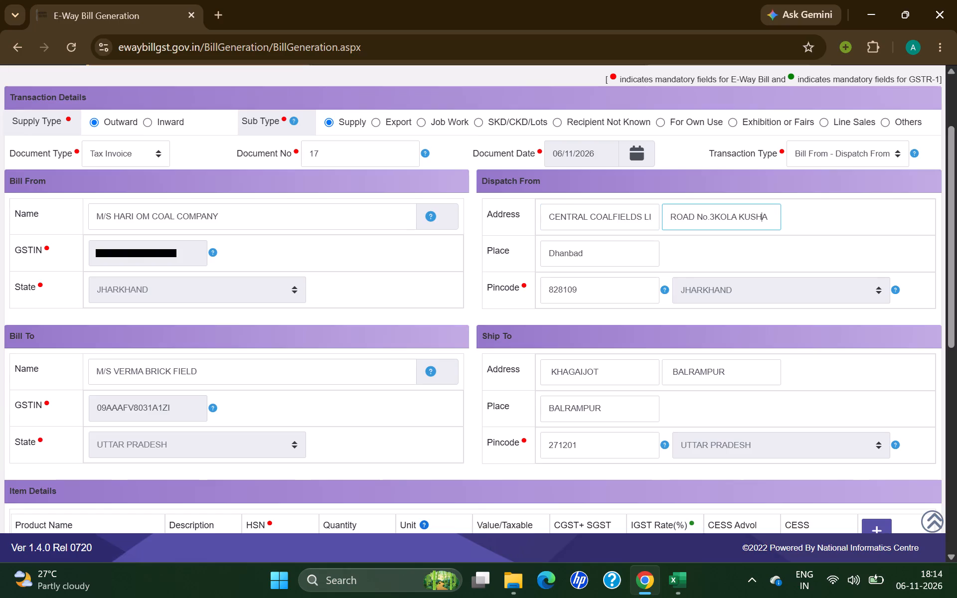
{"action": "key", "text": "BackSpace"}
{"action": "left_click", "coordinate": [727, 216]}
{"action": "key", "text": "BackSpace"}
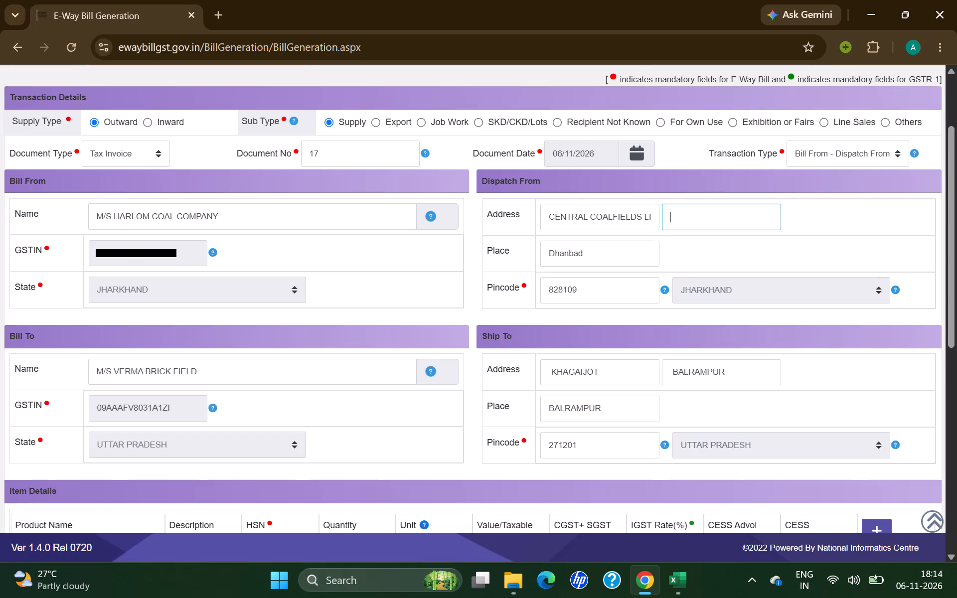
{"action": "type", "text": "RA"}
{"action": "key", "text": "j"}
{"action": "type", "text": "RA"}
{"action": "type", "text": "PP"}
{"action": "key", "text": "a"}
{"action": "key", "text": "space"}
{"action": "type", "text": "CO"}
{"action": "key", "text": "a"}
{"action": "key", "text": "l"}
Replace the Dispatch From place with RAJRAPPAPROJECT.
{"action": "left_click", "coordinate": [592, 255]}
{"action": "key", "text": "BackSpace"}
{"action": "key", "text": "BackSpace"}
{"action": "key", "text": "BackSpace"}
{"action": "key", "text": "BackSpace"}
{"action": "key", "text": "BackSpace"}
{"action": "key", "text": "BackSpace"}
{"action": "key", "text": "BackSpace"}
{"action": "key", "text": "BackSpace"}
{"action": "key", "text": "BackSpace"}
{"action": "key", "text": "BackSpace"}
{"action": "key", "text": "BackSpace"}
{"action": "key", "text": "BackSpace"}
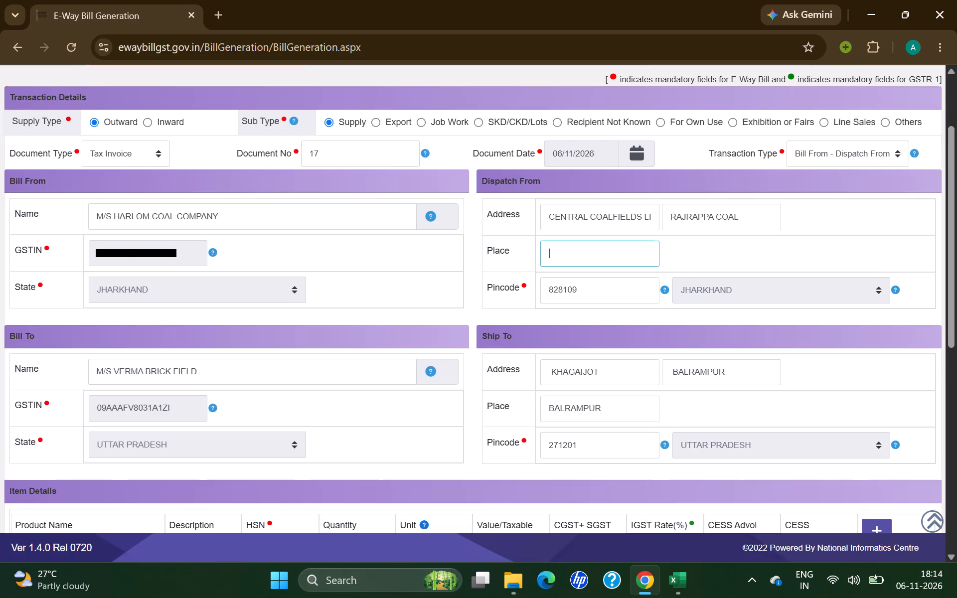
{"action": "type", "text": "RA"}
{"action": "key", "text": "j"}
{"action": "key", "text": "r"}
{"action": "key", "text": "a"}
{"action": "type", "text": "PP"}
{"action": "key", "text": "a"}
{"action": "key", "text": "p"}
{"action": "type", "text": "RO"}
{"action": "key", "text": "j"}
{"action": "type", "text": "EC"}
{"action": "key", "text": "t"}
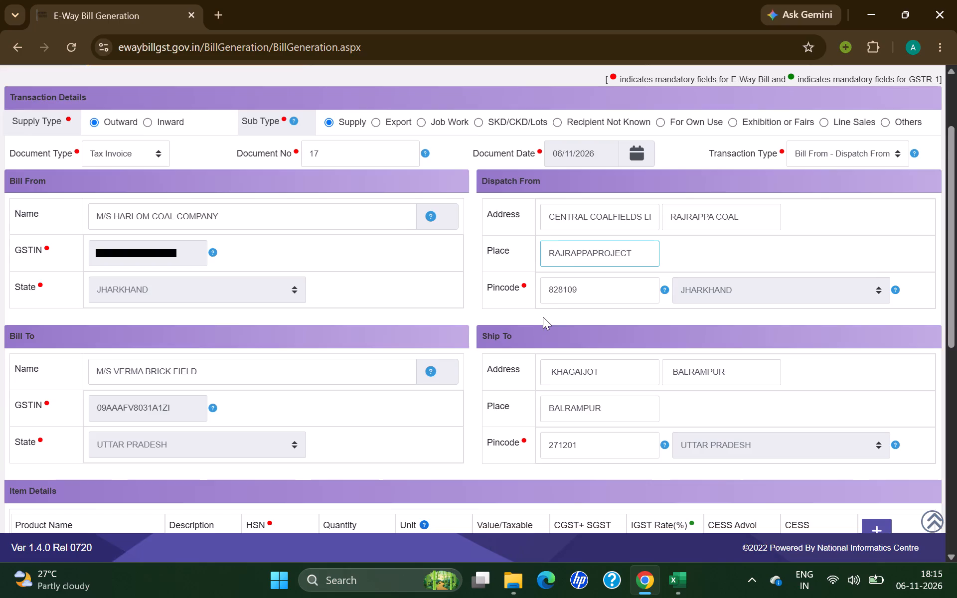
Replace the Dispatch From pincode with 829150.
{"action": "left_click", "coordinate": [609, 287]}
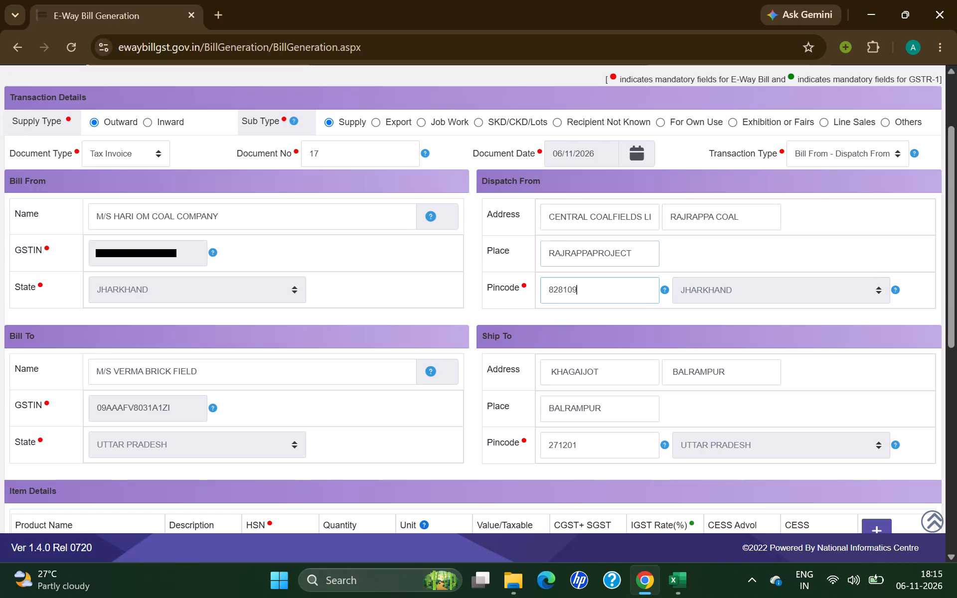
{"action": "key", "text": "BackSpace"}
{"action": "key", "text": "BackSpace"}
{"action": "key", "text": "BackSpace"}
{"action": "key", "text": "BackSpace"}
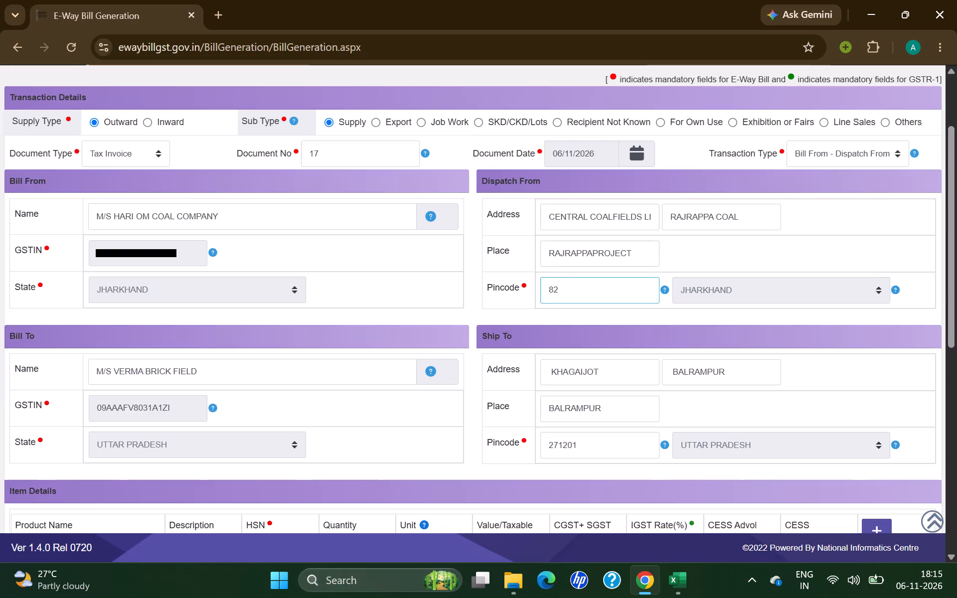
{"action": "key", "text": "9"}
{"action": "key", "text": "1"}
{"action": "key", "text": "5"}
{"action": "key", "text": "0"}
{"action": "left_click", "coordinate": [760, 256]}
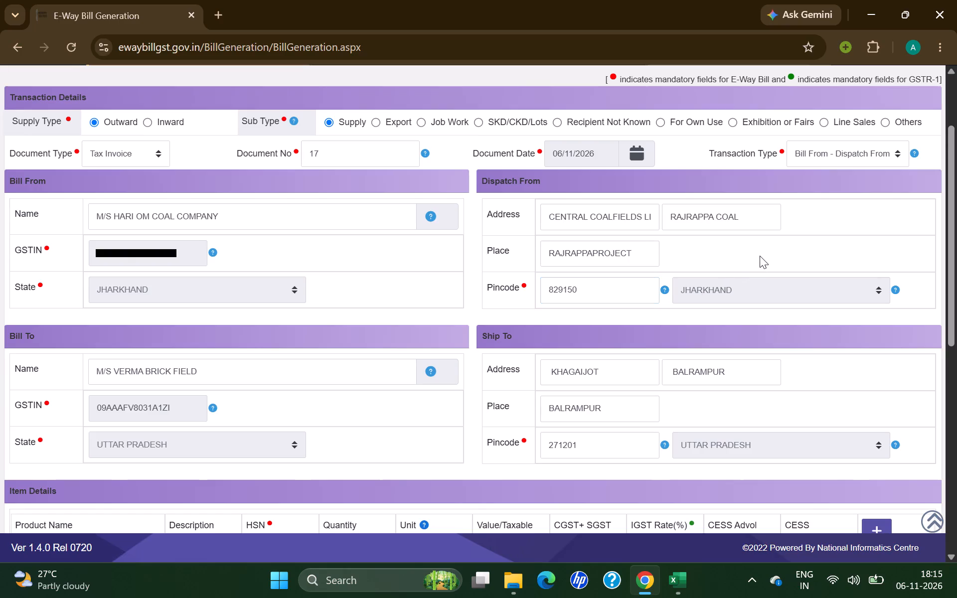
Enter COAL as both the product name and the description in the first Item Details row.
{"action": "scroll", "coordinate": [540, 288], "scroll_direction": "down", "scroll_amount": 1}
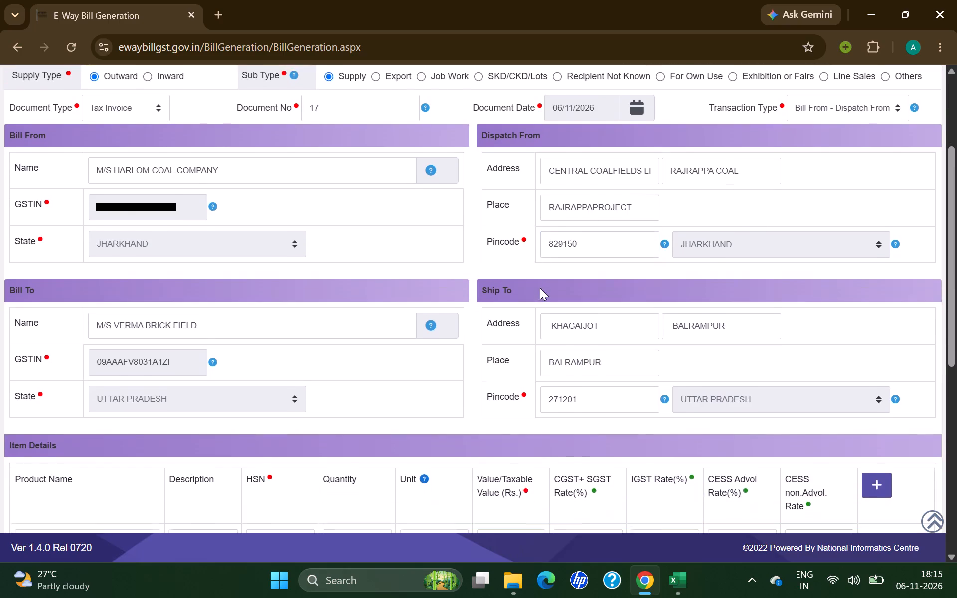
{"action": "scroll", "coordinate": [540, 288], "scroll_direction": "down", "scroll_amount": 3}
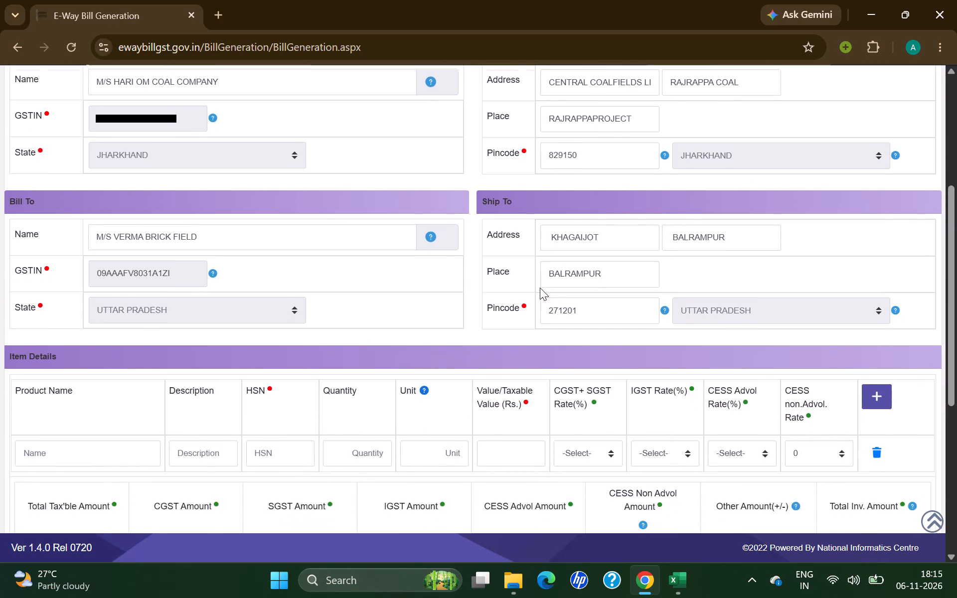
{"action": "scroll", "coordinate": [540, 288], "scroll_direction": "down", "scroll_amount": 4}
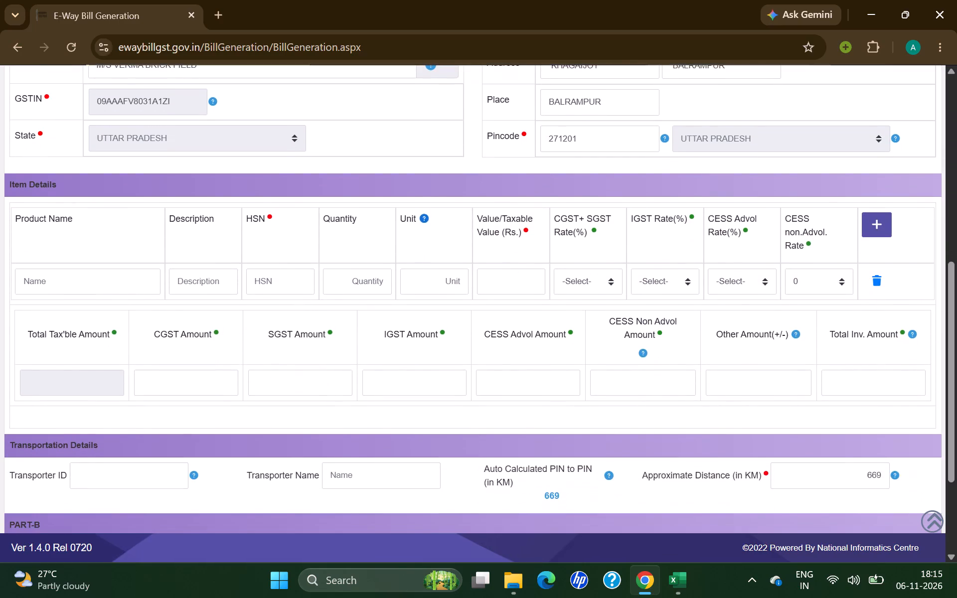
{"action": "left_click", "coordinate": [61, 281]}
{"action": "type", "text": "COAL"}
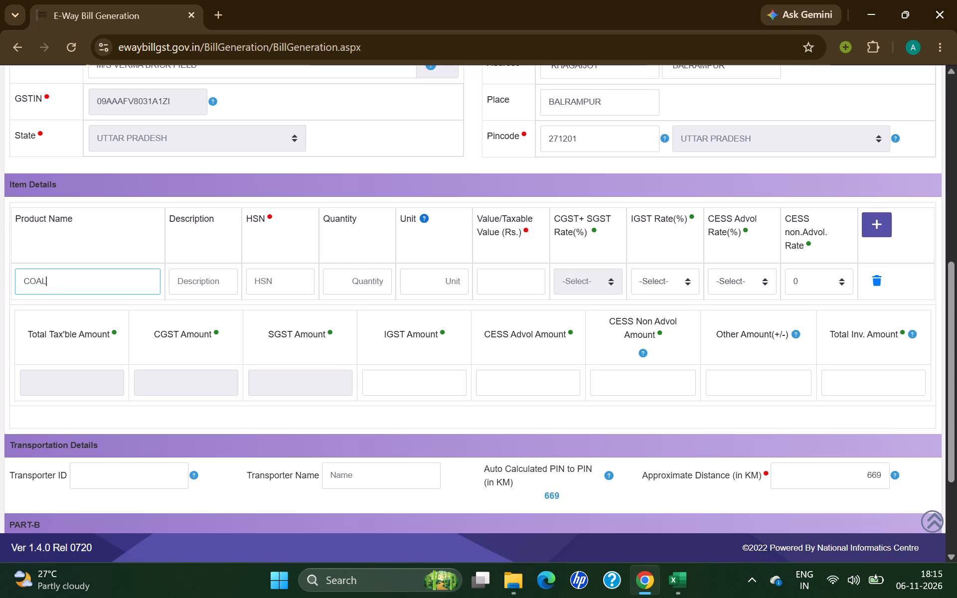
{"action": "left_click", "coordinate": [193, 281]}
{"action": "key", "text": "c"}
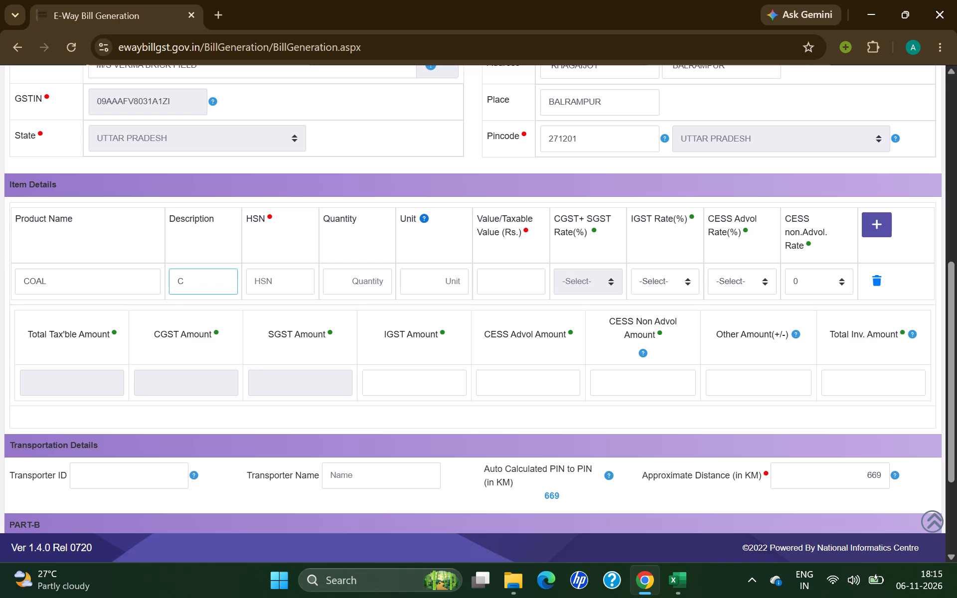
{"action": "type", "text": "OA"}
{"action": "key", "text": "l"}
Enter 27011200 as the HSN code of the COAL item.
{"action": "left_click", "coordinate": [273, 279]}
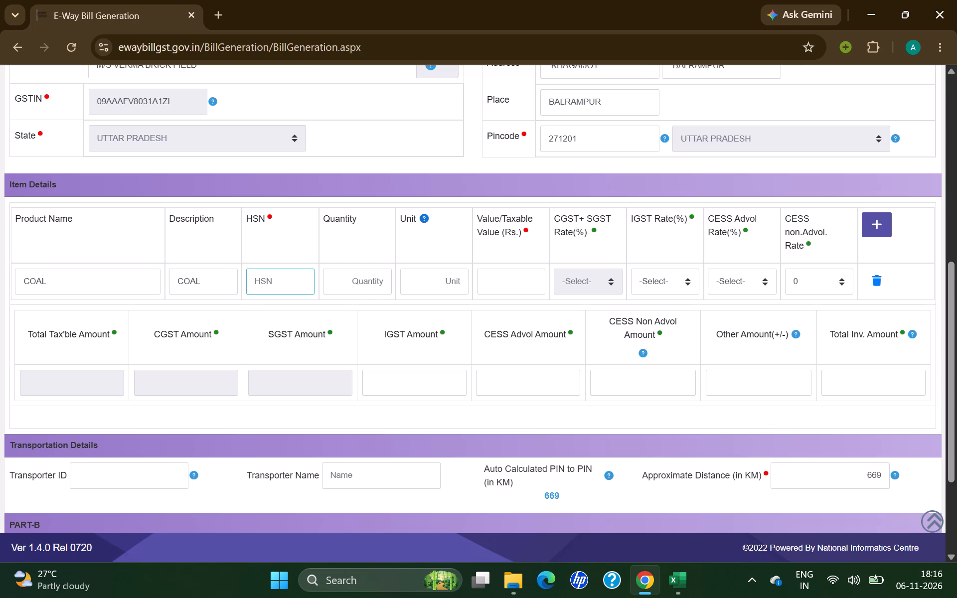
{"action": "key", "text": "2"}
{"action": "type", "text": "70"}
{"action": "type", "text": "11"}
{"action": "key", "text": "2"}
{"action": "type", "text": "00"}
Set the COAL item's quantity to 24.930 with MTS as the unit.
{"action": "left_click", "coordinate": [349, 286]}
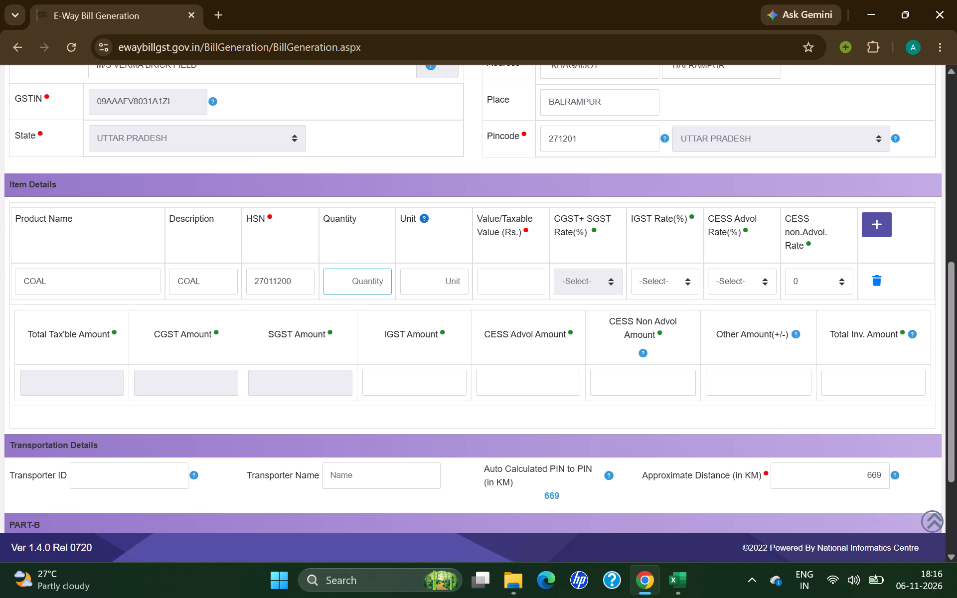
{"action": "key", "text": "2"}
{"action": "key", "text": "4"}
{"action": "key", "text": "period"}
{"action": "key", "text": "9"}
{"action": "type", "text": "30"}
{"action": "left_click", "coordinate": [428, 279]}
{"action": "type", "text": "MT"}
{"action": "key", "text": "s"}
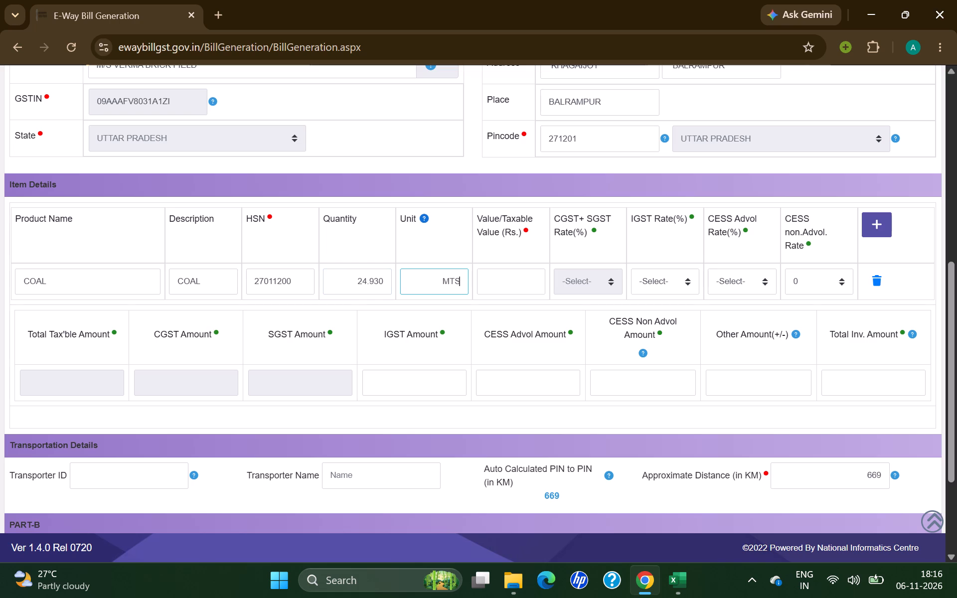
Look up the taxable amount in the Excel invoice and enter 179496.00 as the COAL item's taxable value in the e-way bill form.
{"action": "left_click", "coordinate": [493, 275]}
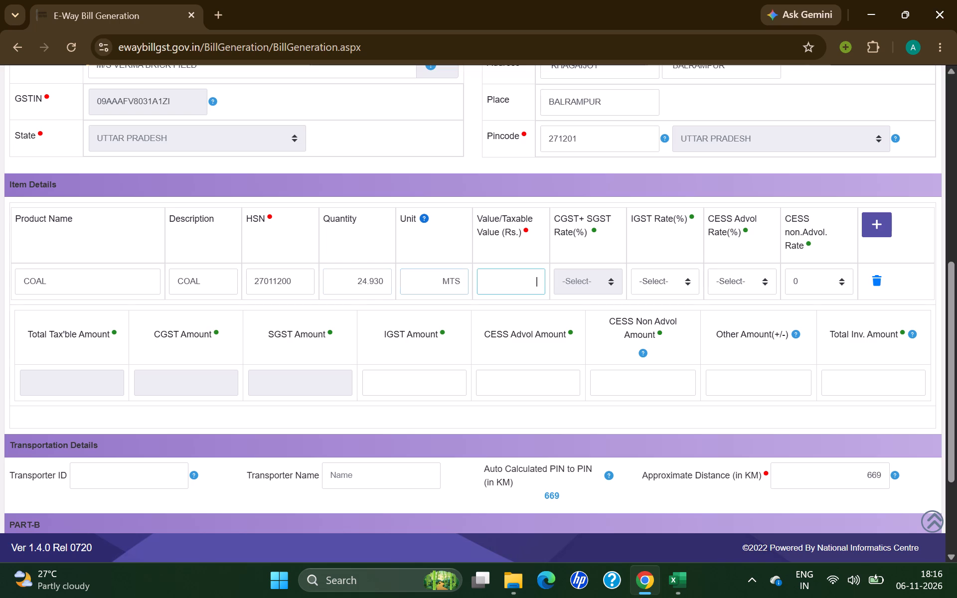
{"action": "left_click", "coordinate": [679, 580]}
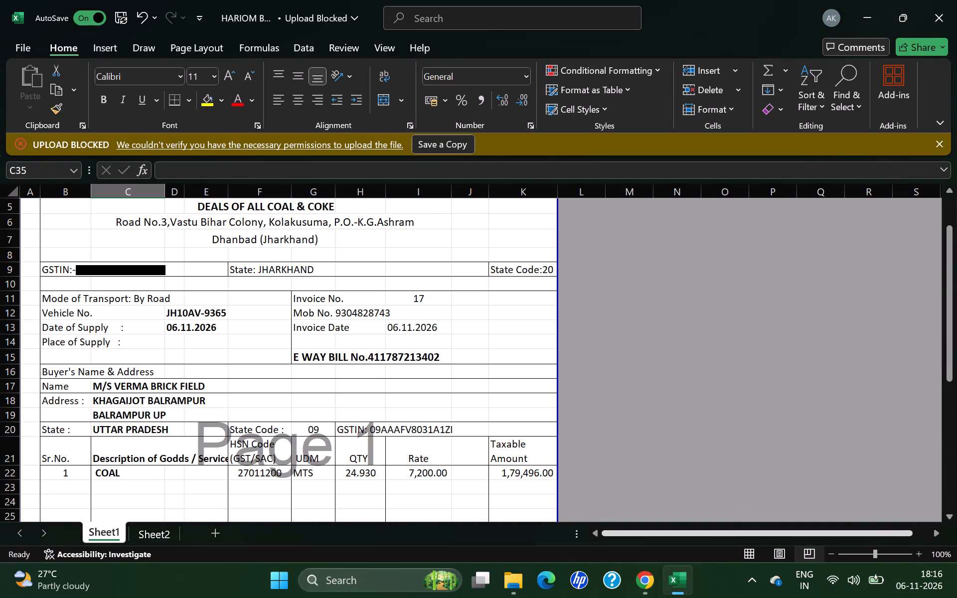
{"action": "left_click", "coordinate": [646, 582]}
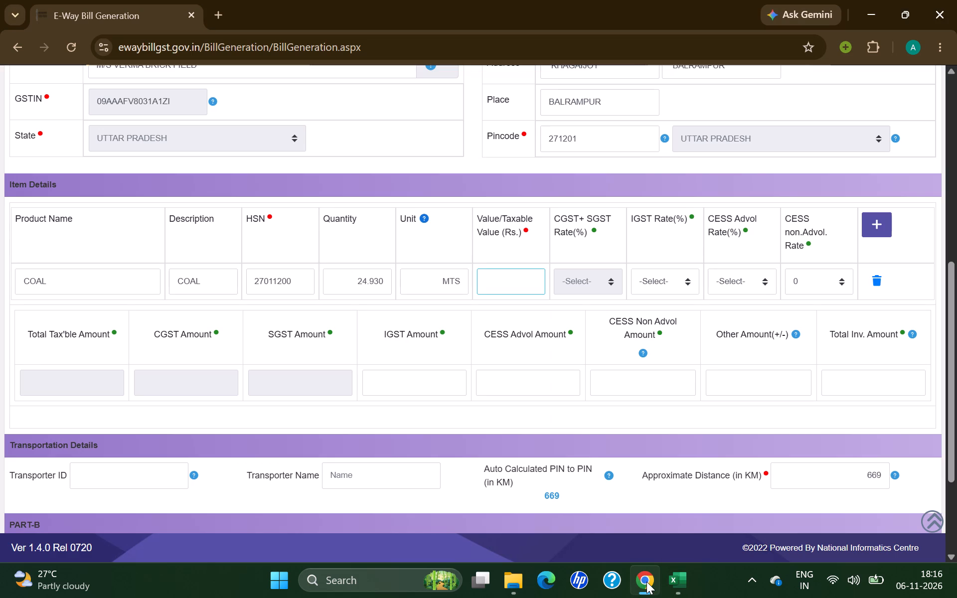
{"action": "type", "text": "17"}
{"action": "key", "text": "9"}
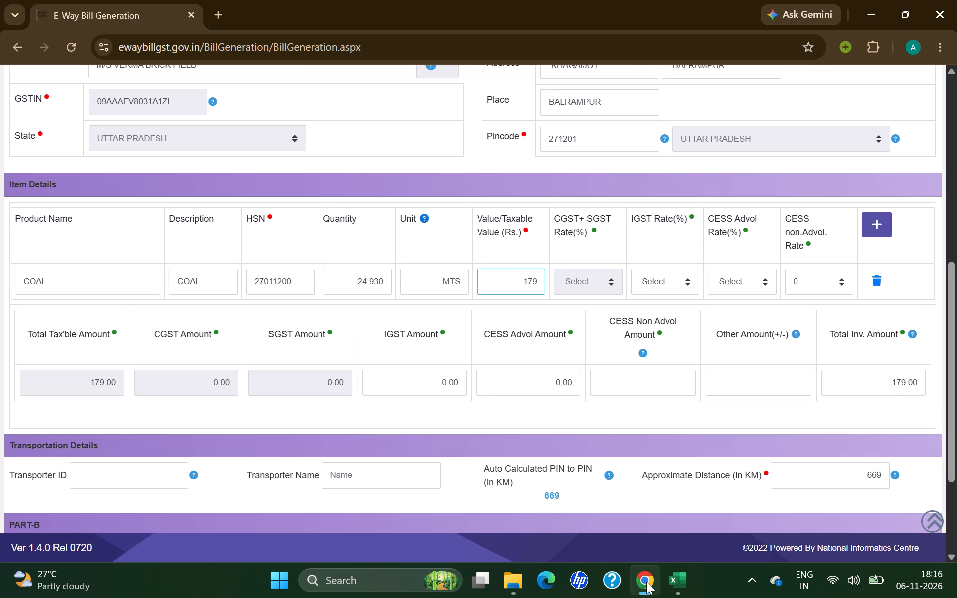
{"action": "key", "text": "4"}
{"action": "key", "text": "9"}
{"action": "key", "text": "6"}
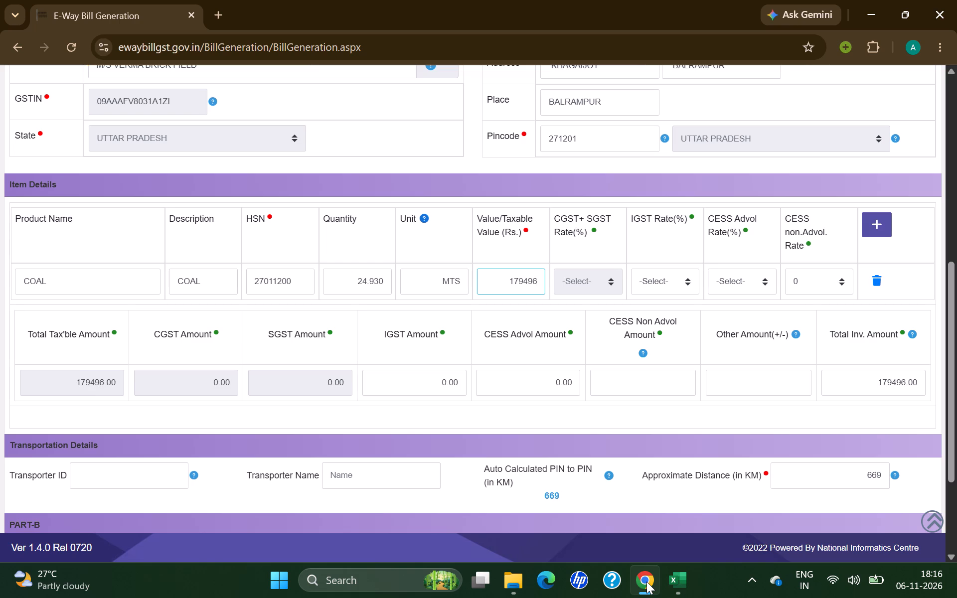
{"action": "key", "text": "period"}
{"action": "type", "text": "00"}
Set the COAL item's IGST rate to 18 percent.
{"action": "left_click", "coordinate": [664, 277]}
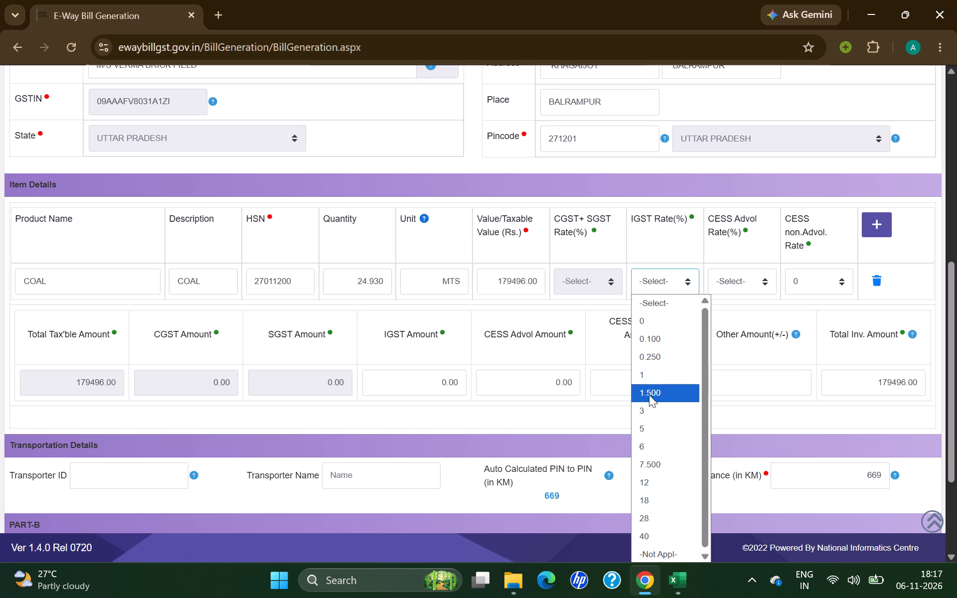
{"action": "left_click", "coordinate": [659, 502]}
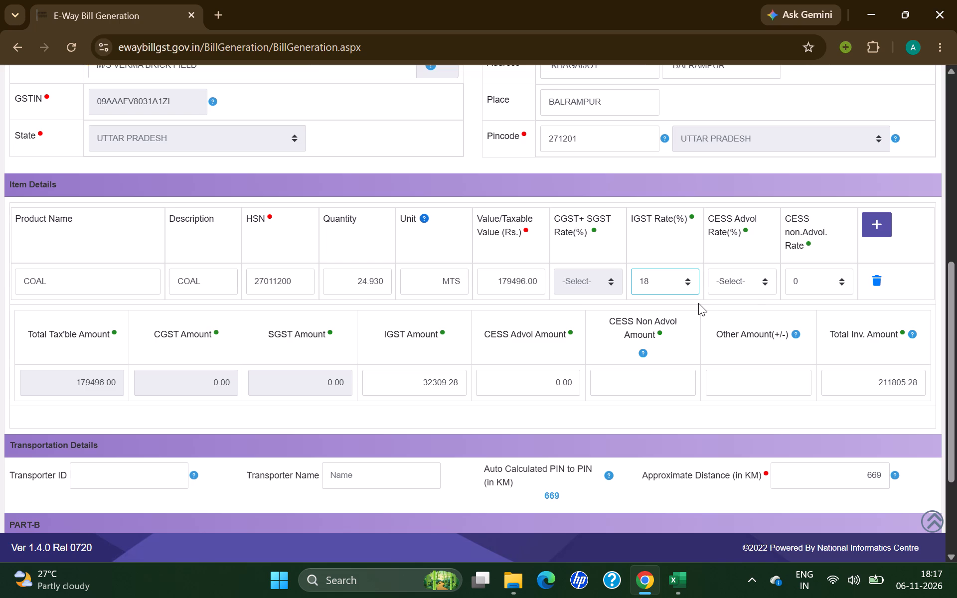
{"action": "scroll", "coordinate": [516, 337], "scroll_direction": "down", "scroll_amount": 1}
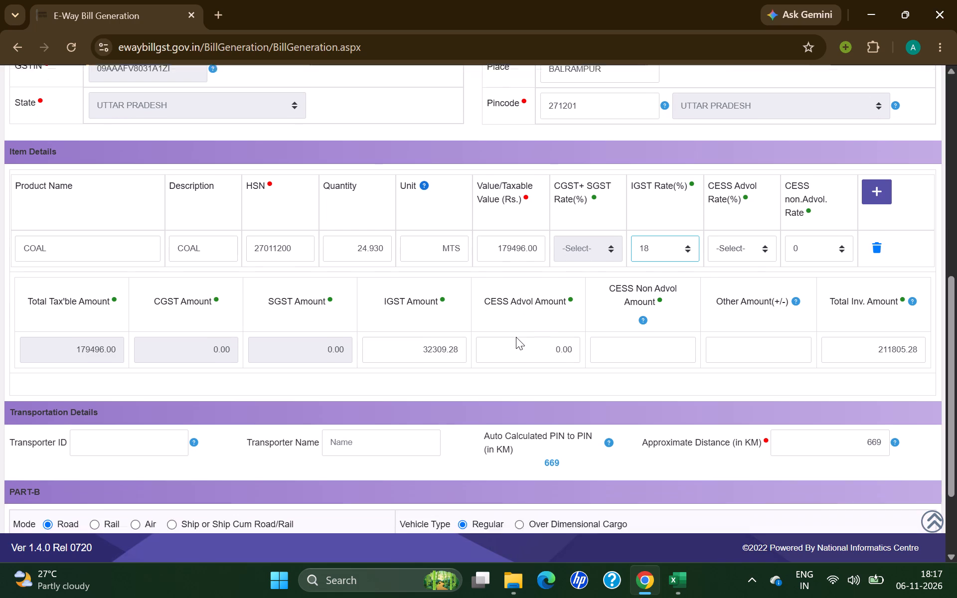
Check the e-way bill's IGST and total invoice amounts against the tax and gross total in the Excel invoice.
{"action": "scroll", "coordinate": [516, 337], "scroll_direction": "down", "scroll_amount": 2}
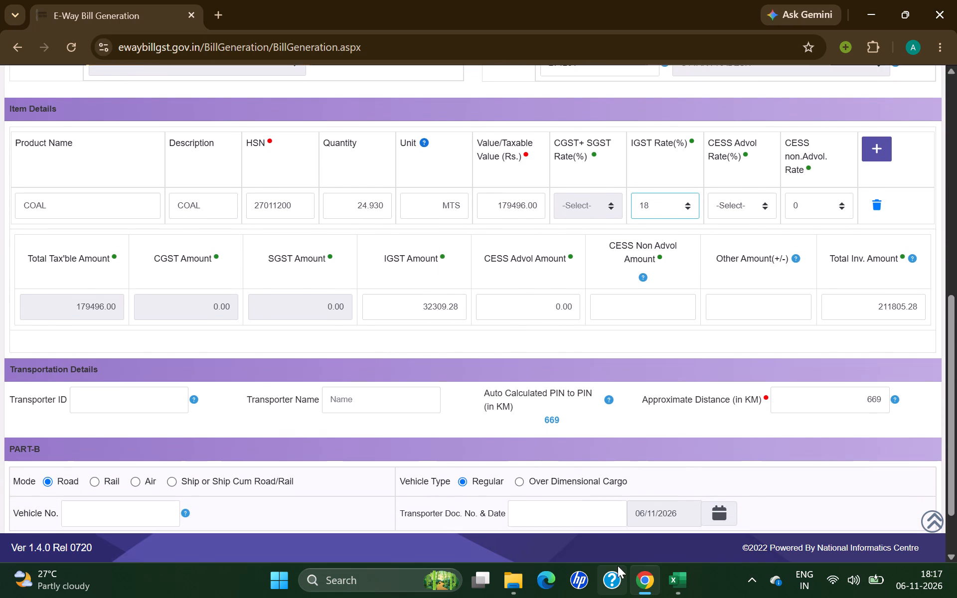
{"action": "left_click", "coordinate": [681, 591]}
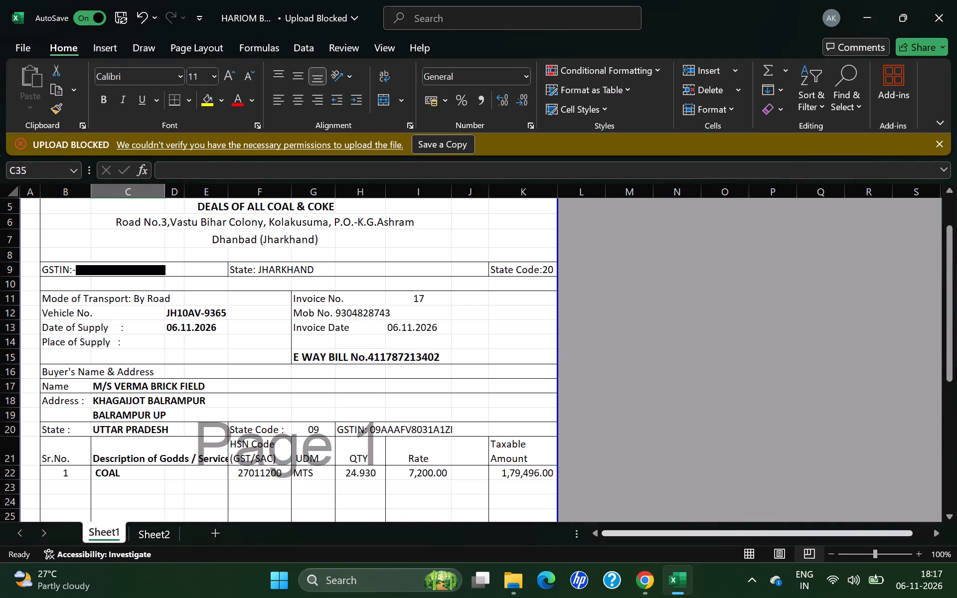
{"action": "scroll", "coordinate": [539, 335], "scroll_direction": "down", "scroll_amount": 3}
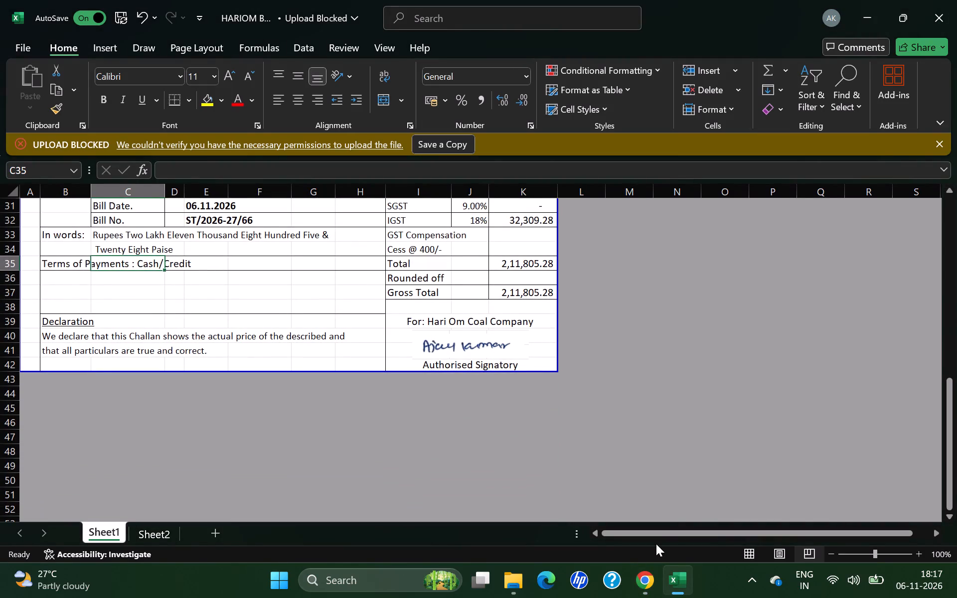
{"action": "left_click", "coordinate": [644, 582]}
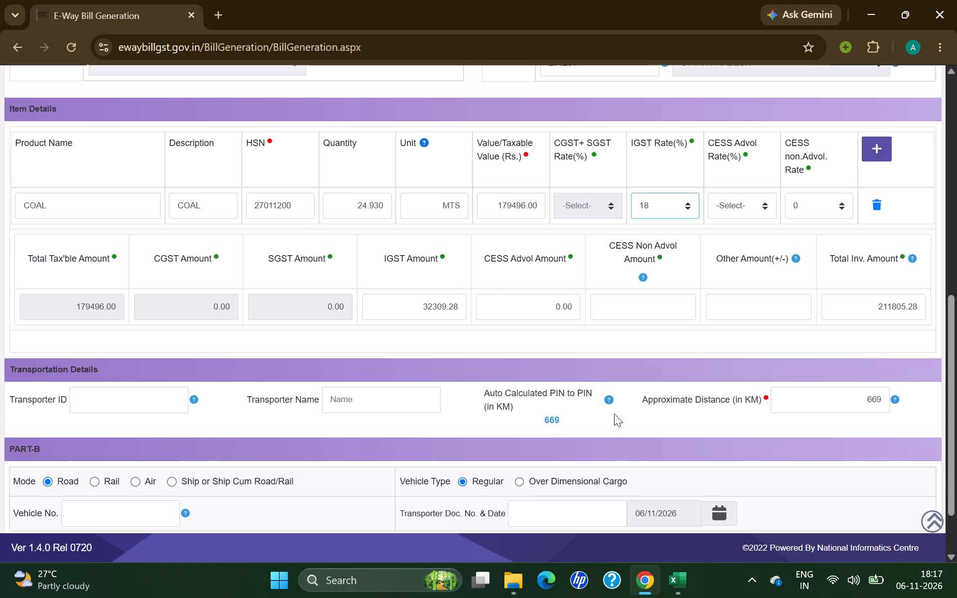
{"action": "scroll", "coordinate": [611, 347], "scroll_direction": "down", "scroll_amount": 1}
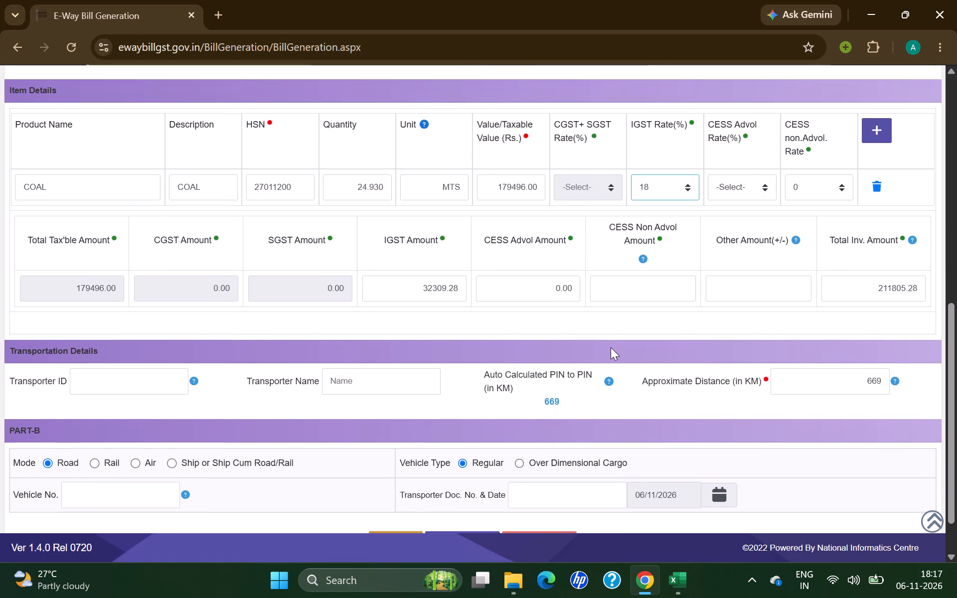
{"action": "scroll", "coordinate": [611, 347], "scroll_direction": "down", "scroll_amount": 1}
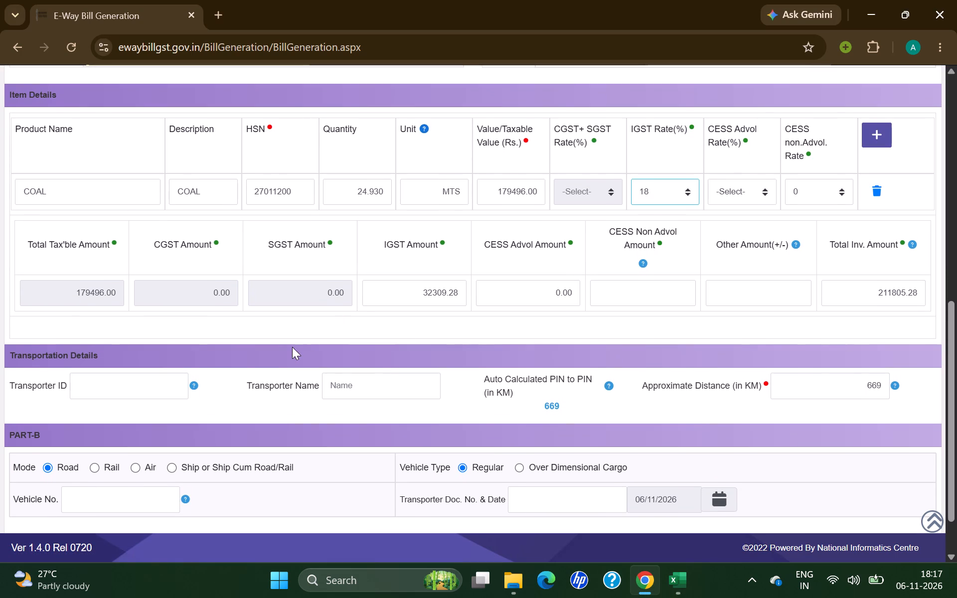
{"action": "scroll", "coordinate": [292, 347], "scroll_direction": "down", "scroll_amount": 2}
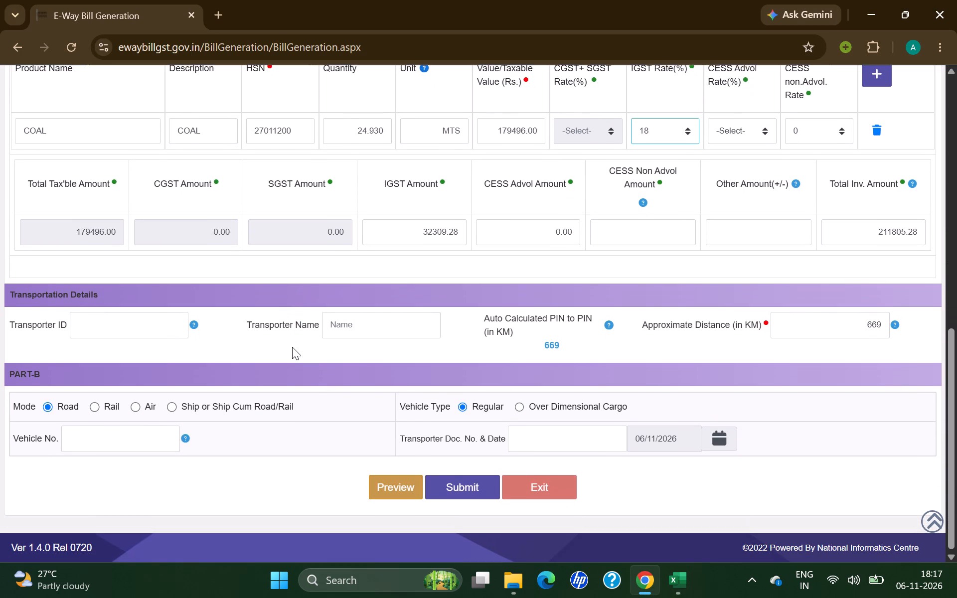
{"action": "scroll", "coordinate": [292, 347], "scroll_direction": "down", "scroll_amount": 1}
{"action": "left_click", "coordinate": [106, 440]}
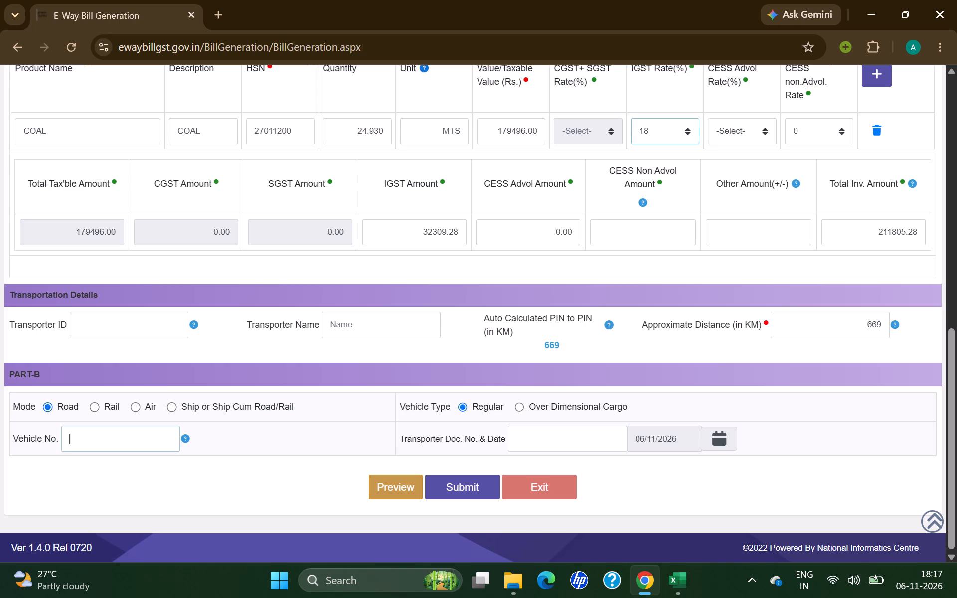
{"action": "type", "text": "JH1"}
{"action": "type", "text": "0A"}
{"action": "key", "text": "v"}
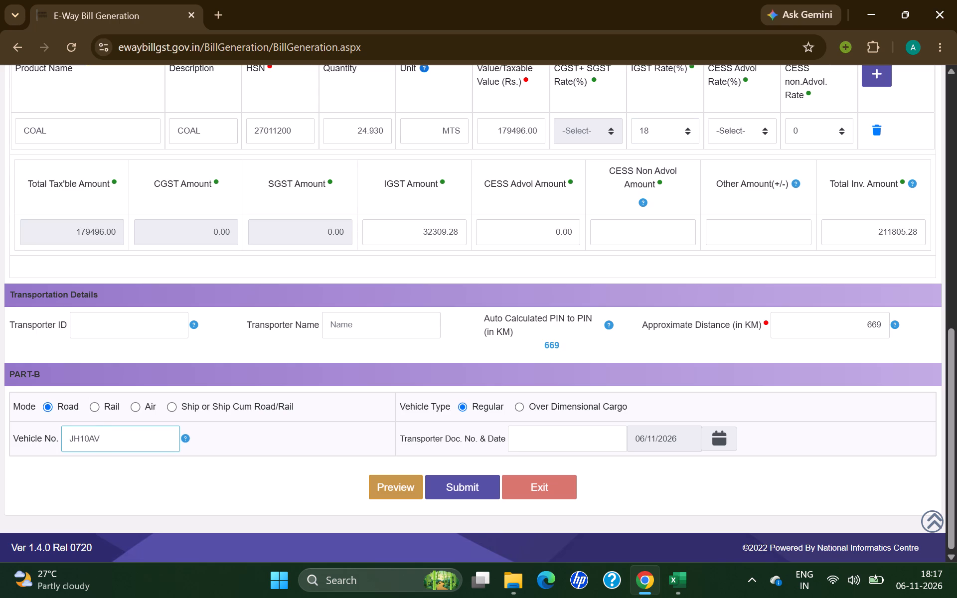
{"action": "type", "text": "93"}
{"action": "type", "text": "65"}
Review the item and party details entered in the e-way bill form.
{"action": "scroll", "coordinate": [306, 251], "scroll_direction": "up", "scroll_amount": 2}
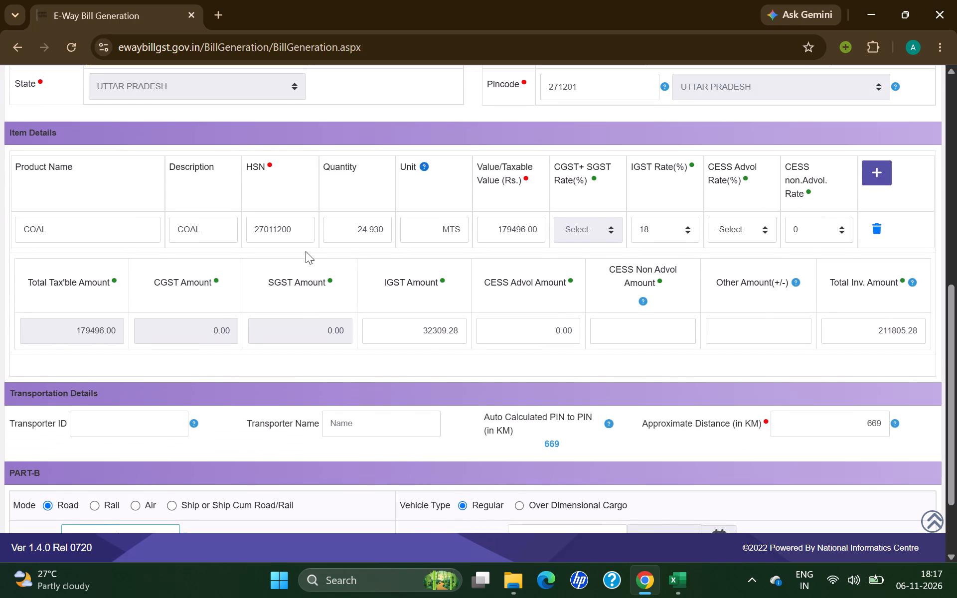